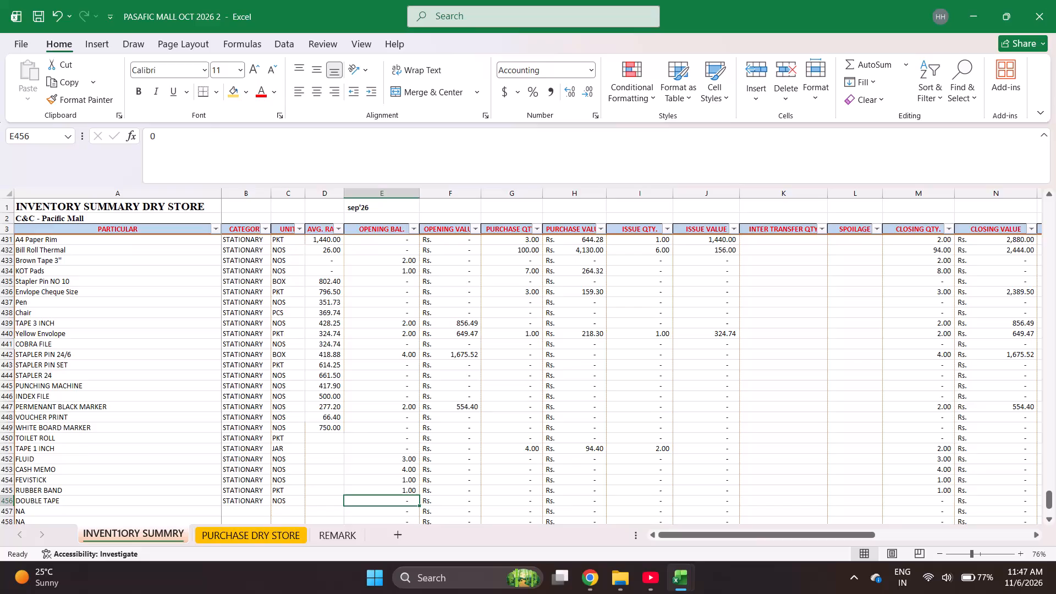
Save and close the PASAFIC MALL OCT 2026 2 workbook, and close the CNC HL OCT 2026 workbook.
{"action": "key", "text": "ctrl+s"}
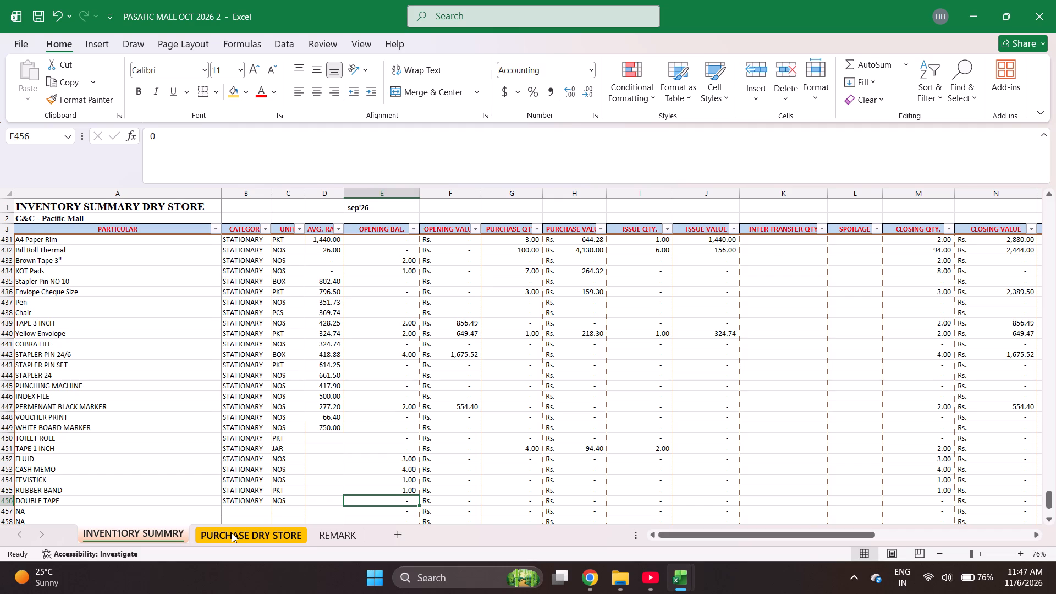
{"action": "left_click", "coordinate": [1055, 0]}
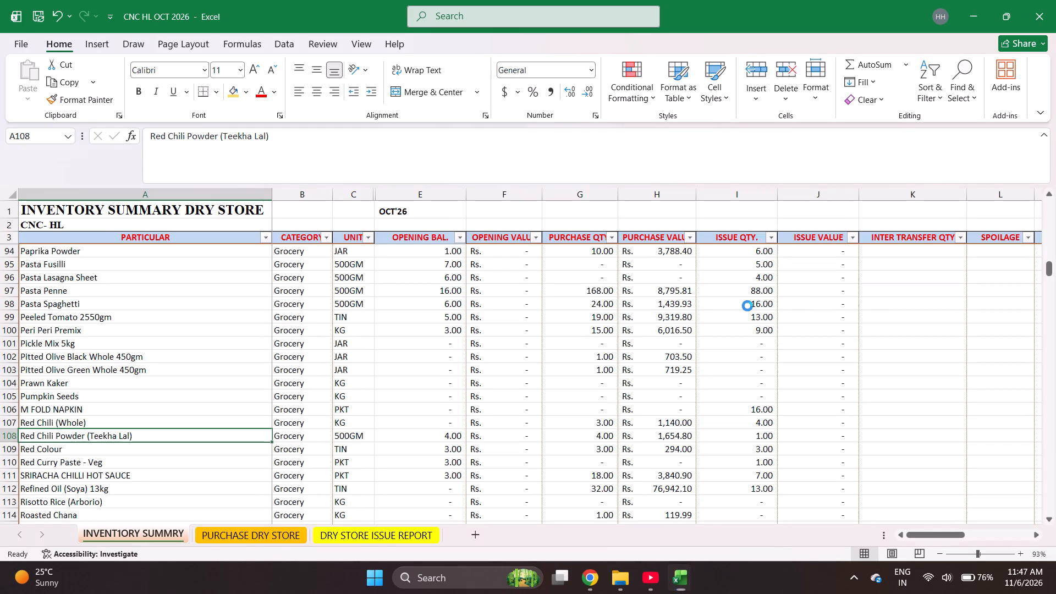
{"action": "left_click", "coordinate": [1055, 0]}
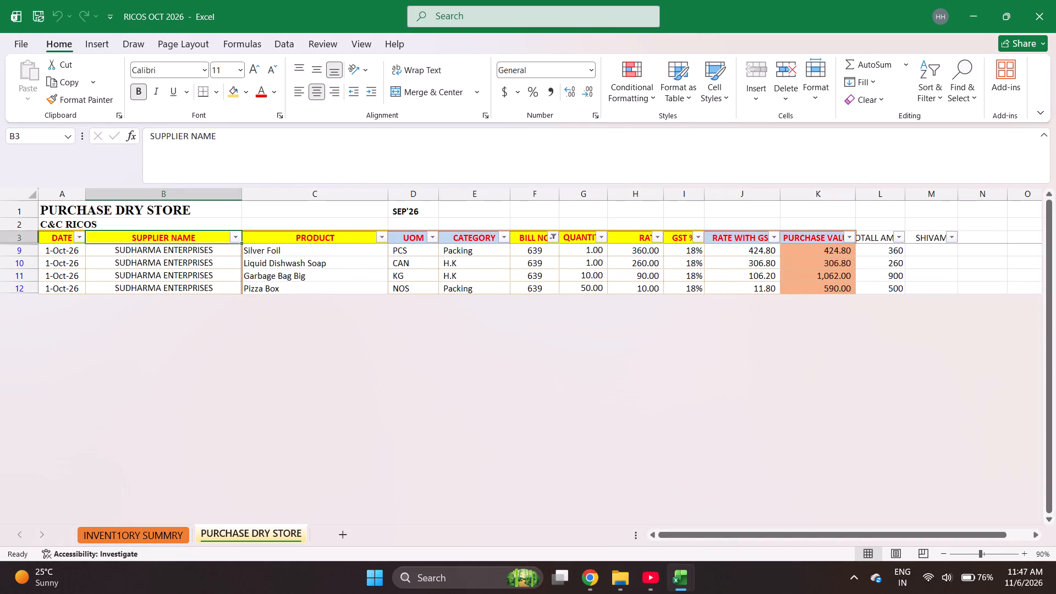
Unhide the hidden columns between B and H on the INVENTIORY SUMMRY sheet of the RICOS OCT 2026 workbook.
{"action": "left_click", "coordinate": [144, 541]}
{"action": "left_click", "coordinate": [144, 532]}
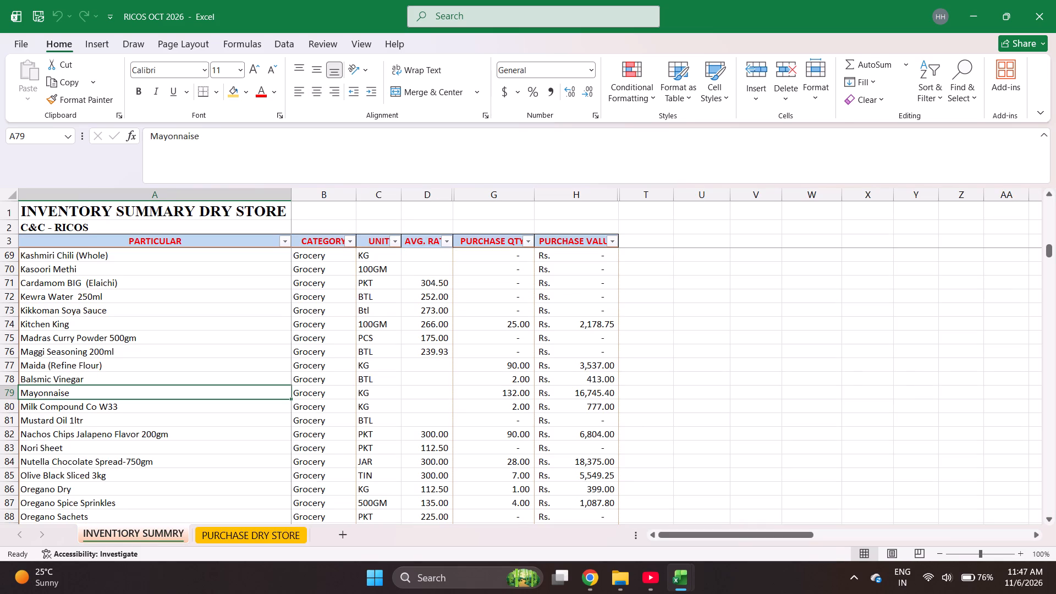
{"action": "left_click_drag", "start_coordinate": [333, 192], "coordinate": [556, 199]}
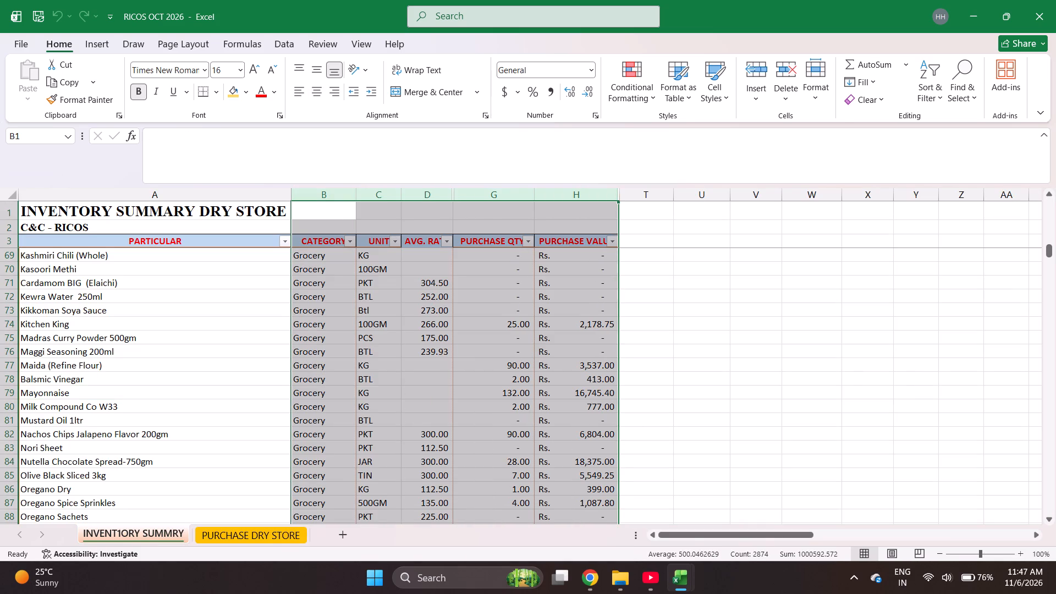
{"action": "right_click", "coordinate": [522, 256]}
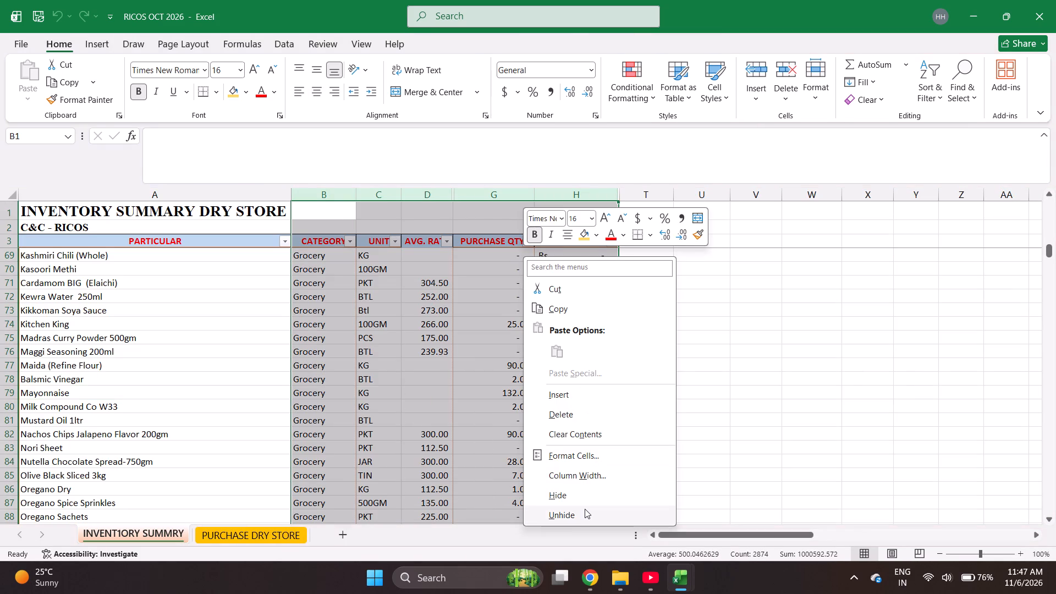
{"action": "left_click", "coordinate": [584, 512]}
Go to the first item's opening balance cell, E4, in the 0.0. Pizza Flour row.
{"action": "left_click", "coordinate": [515, 261]}
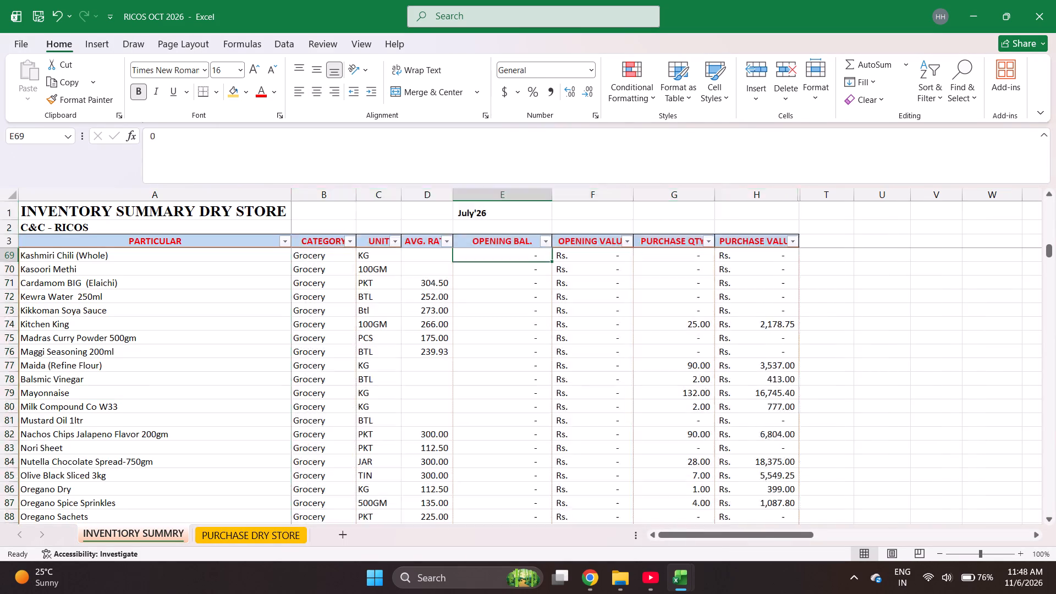
{"action": "scroll", "coordinate": [515, 261], "scroll_direction": "up", "scroll_amount": 2}
{"action": "left_click", "coordinate": [513, 244]}
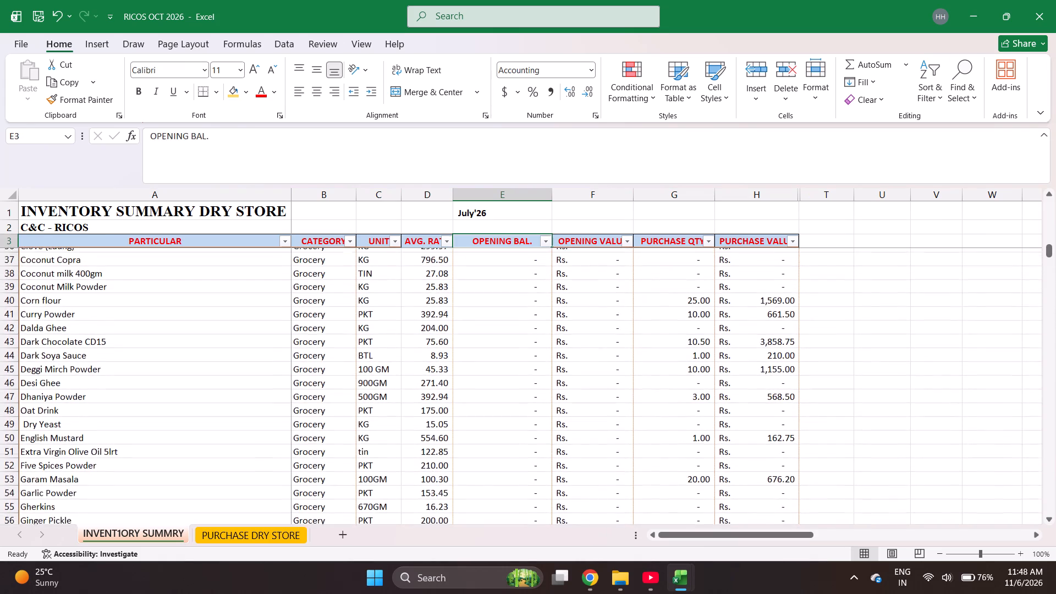
{"action": "key", "text": "Down"}
{"action": "key", "text": "Down"}
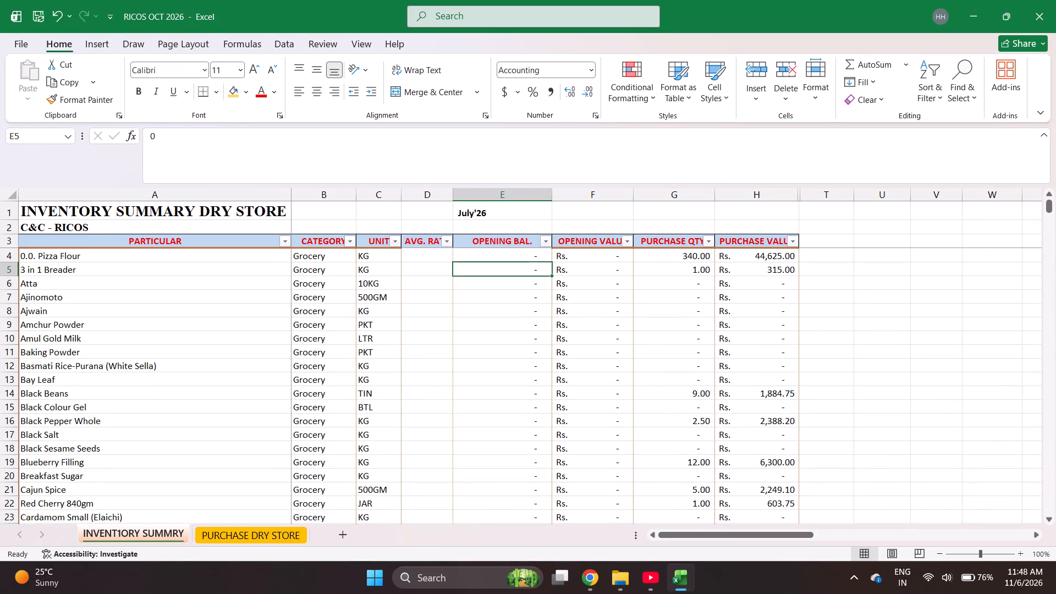
{"action": "key", "text": "Up"}
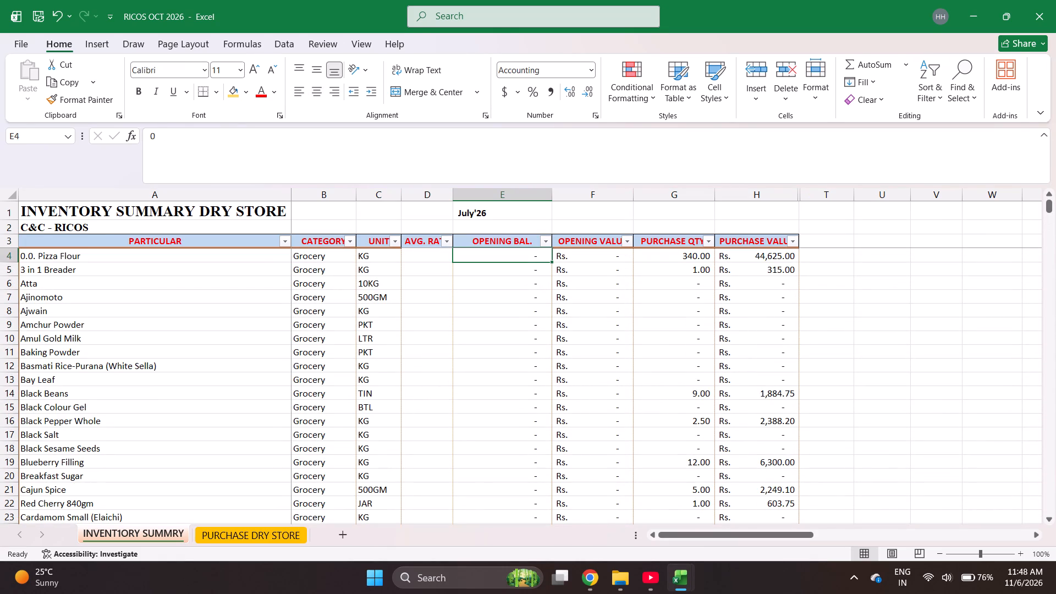
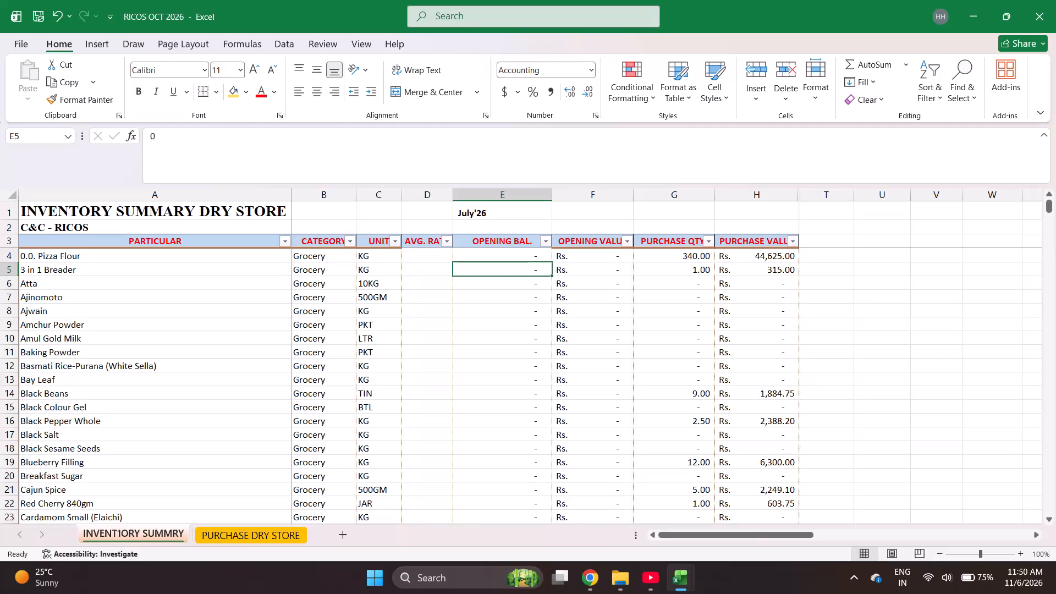
Enter opening balances of 2 for 3 in 1 Breader, 6 for Ajinomoto, 1 for Amchur Powder and 4 for Baking Powder.
{"action": "key", "text": "2"}
{"action": "key", "text": "Return"}
{"action": "key", "text": "Return"}
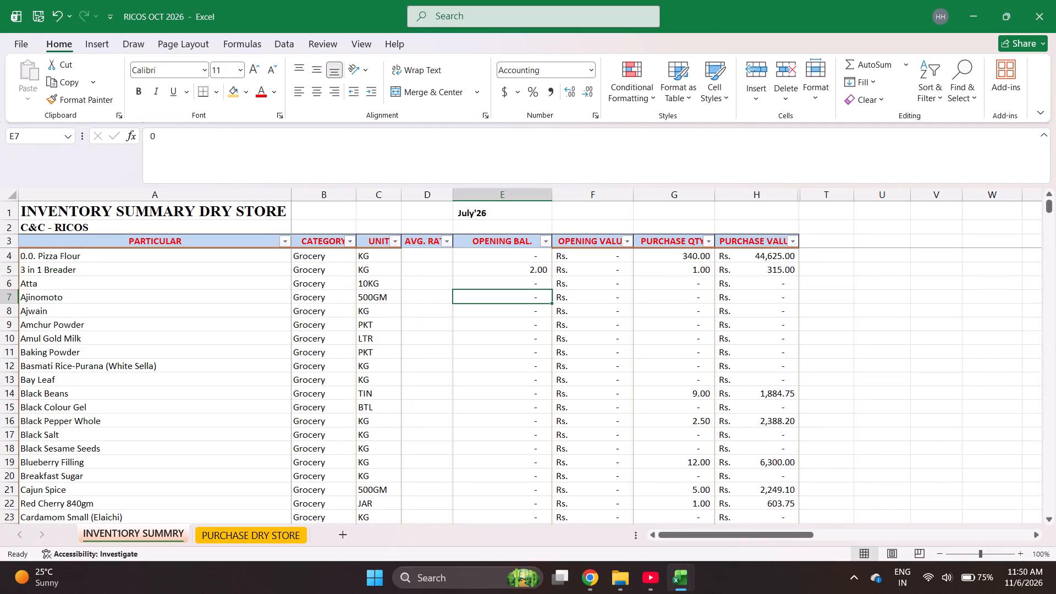
{"action": "key", "text": "6"}
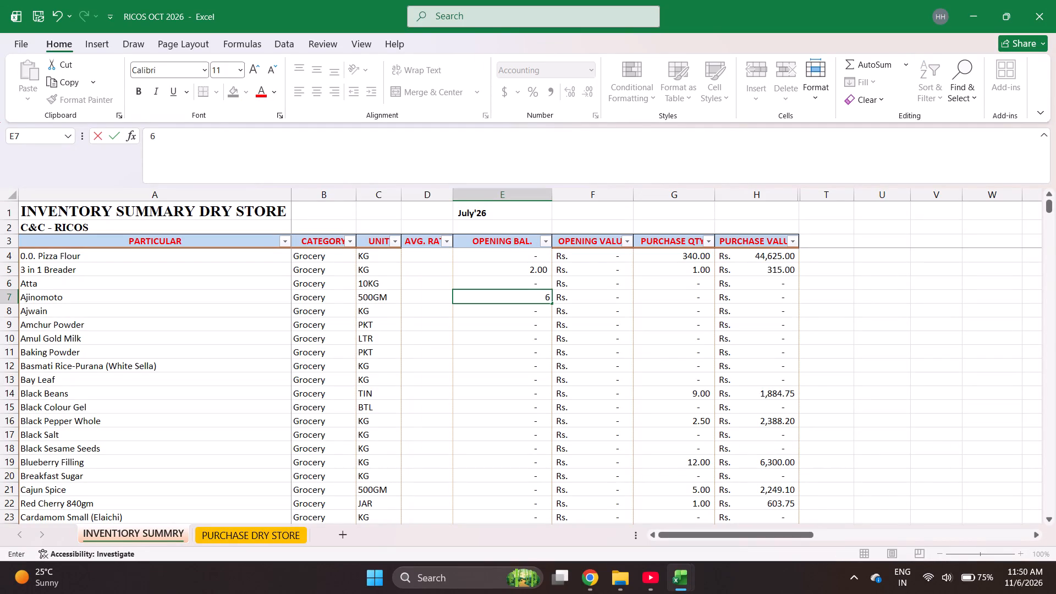
{"action": "key", "text": "Return"}
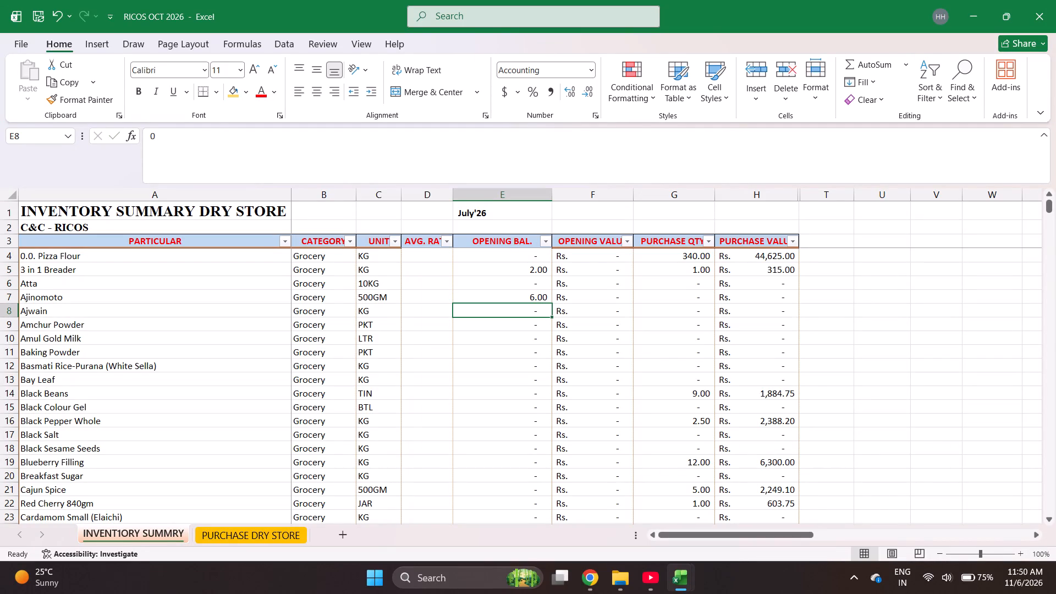
{"action": "key", "text": "Return"}
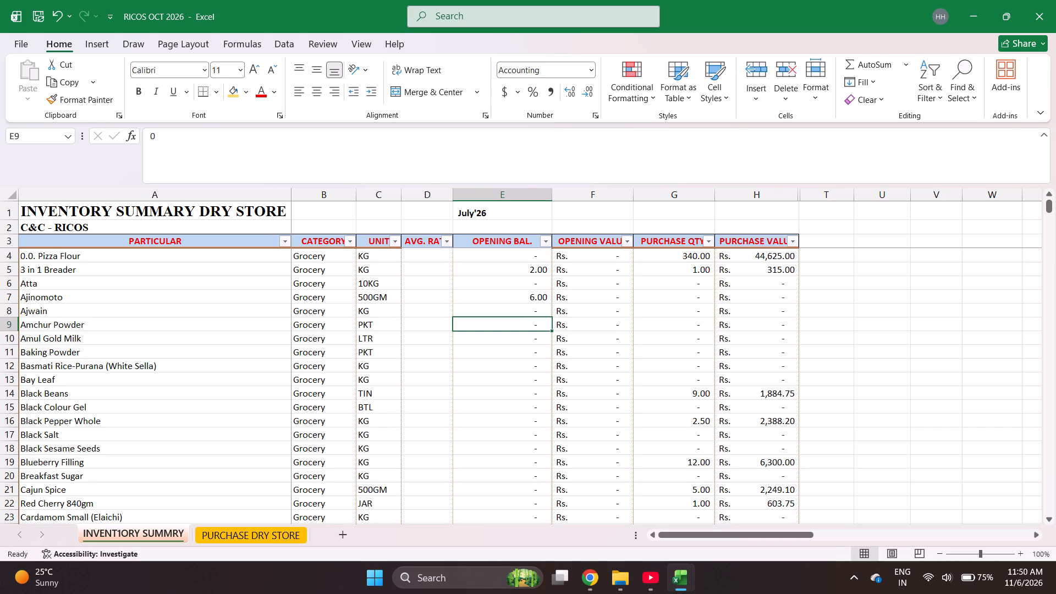
{"action": "key", "text": "1"}
{"action": "key", "text": "Return"}
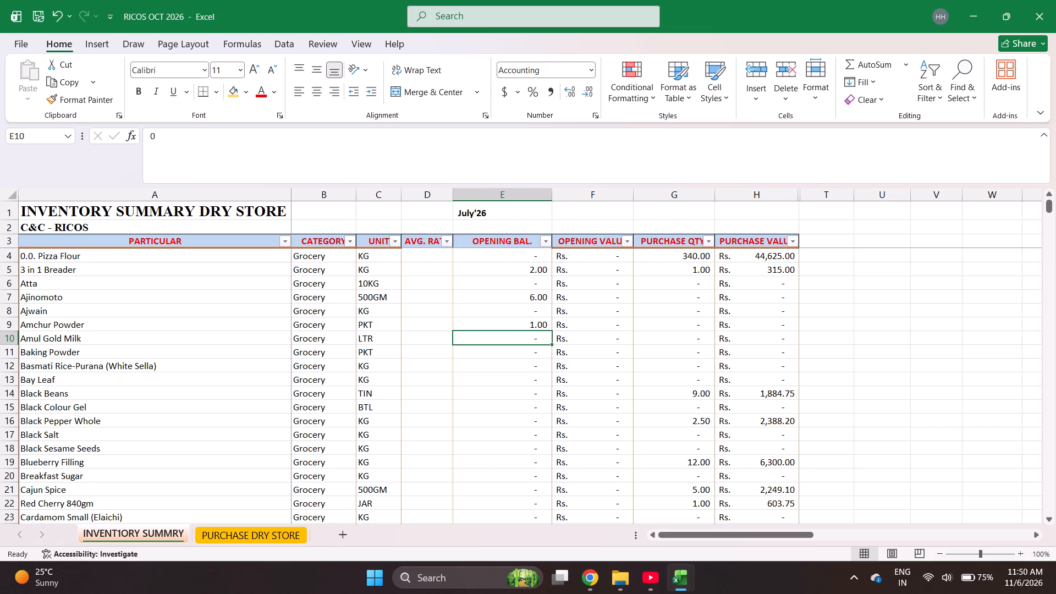
{"action": "key", "text": "Return"}
{"action": "key", "text": "4"}
{"action": "key", "text": "Return"}
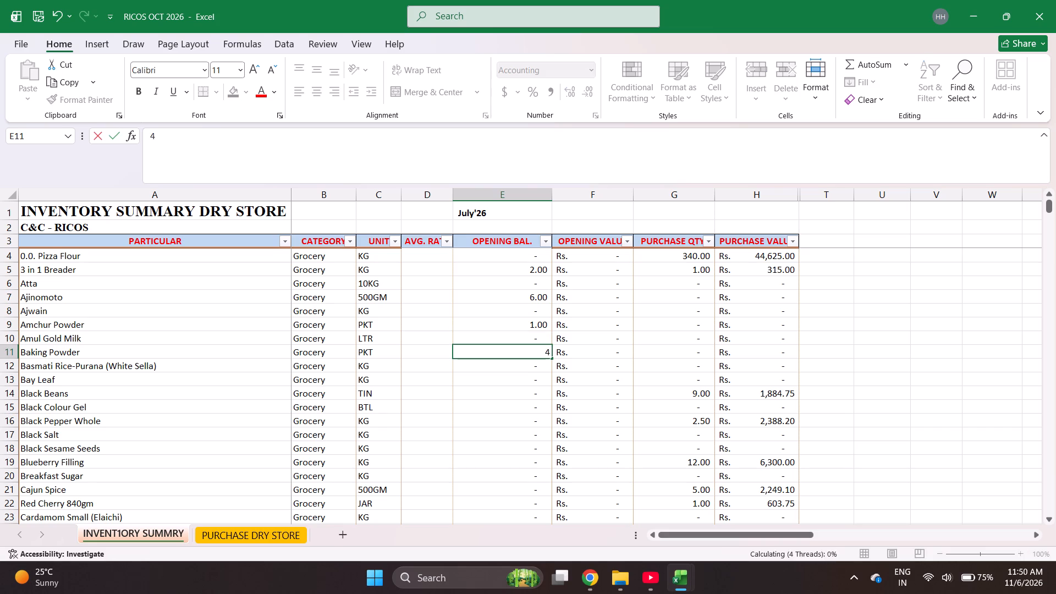
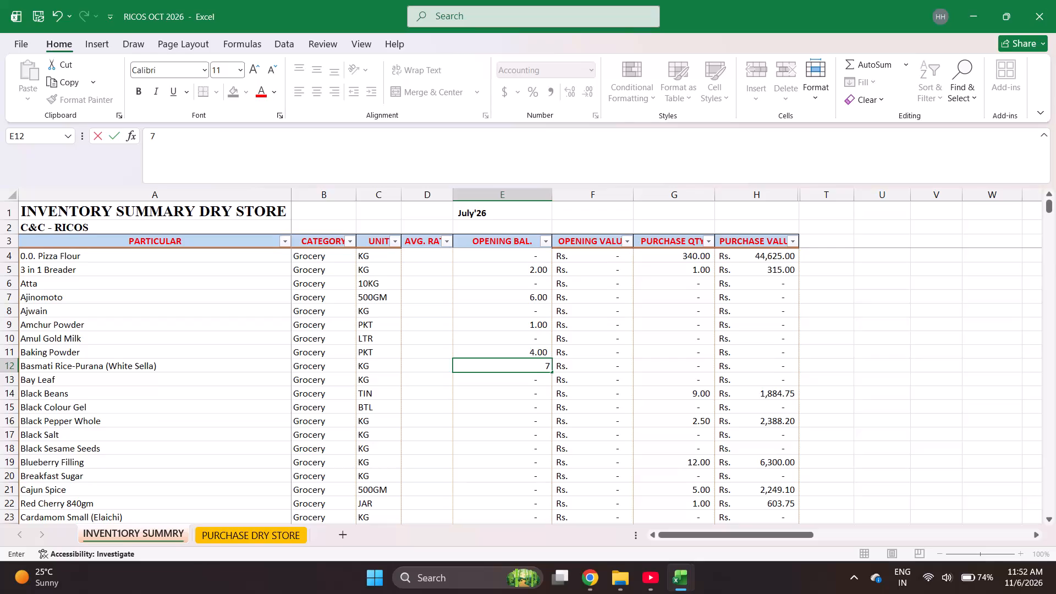
Enter opening balances of 7 for Basmati Rice-Purana, 1 for Bay Leaf, 1 for Black Beans and 3 for Black Salt.
{"action": "key", "text": "Return"}
{"action": "key", "text": "1"}
{"action": "key", "text": "Return"}
{"action": "key", "text": "1"}
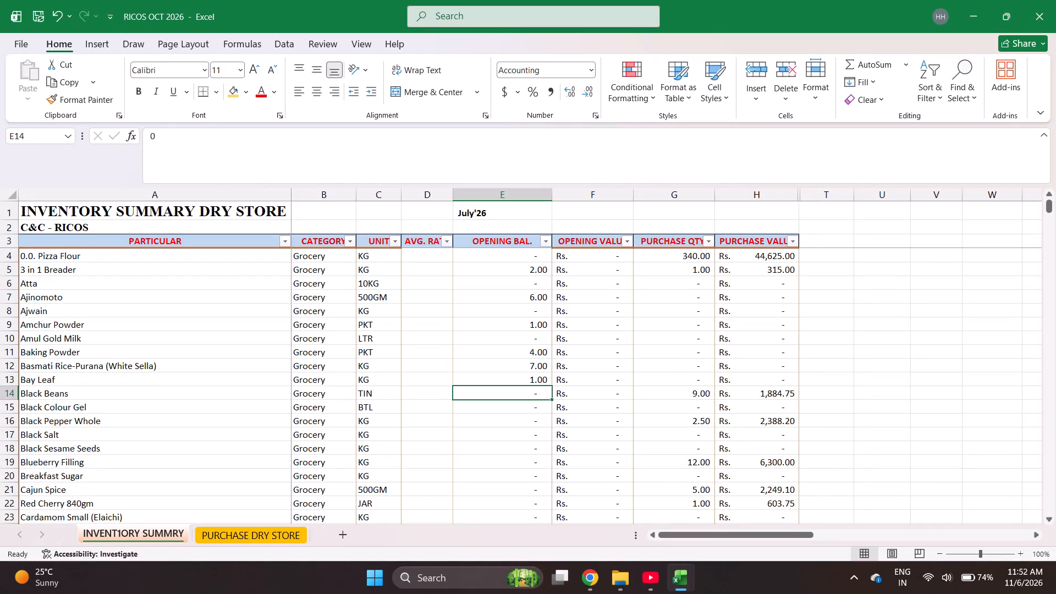
{"action": "key", "text": "Return"}
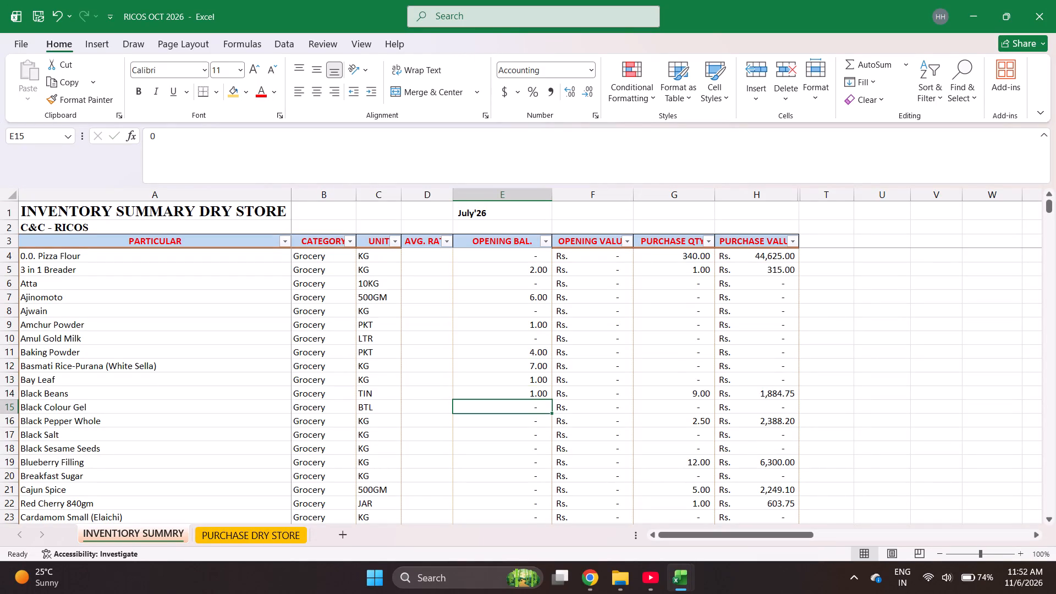
{"action": "key", "text": "Return"}
{"action": "key", "text": "Return"}
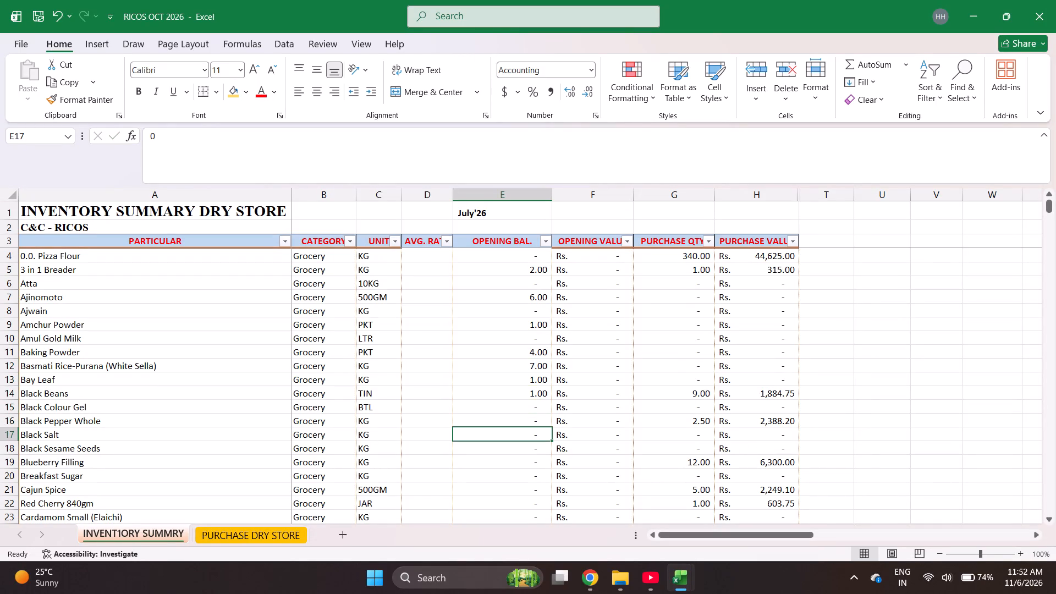
{"action": "key", "text": "3"}
{"action": "key", "text": "Return"}
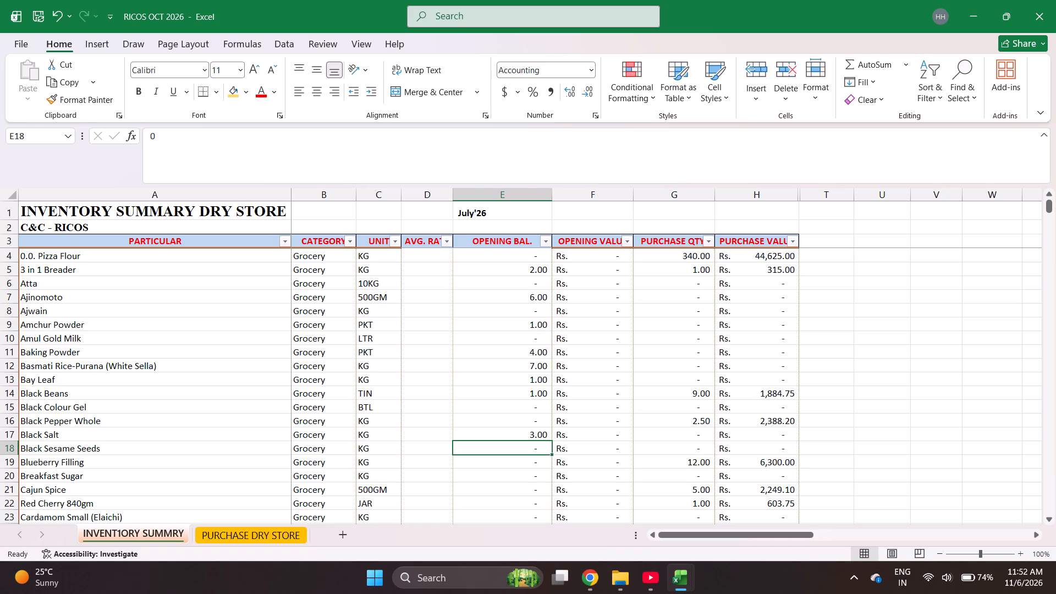
Enter opening balances of 1 for Blueberry Filling, 3 for Cajun Spice and 1 for Red Cherry 840gm.
{"action": "key", "text": "Return"}
{"action": "key", "text": "1"}
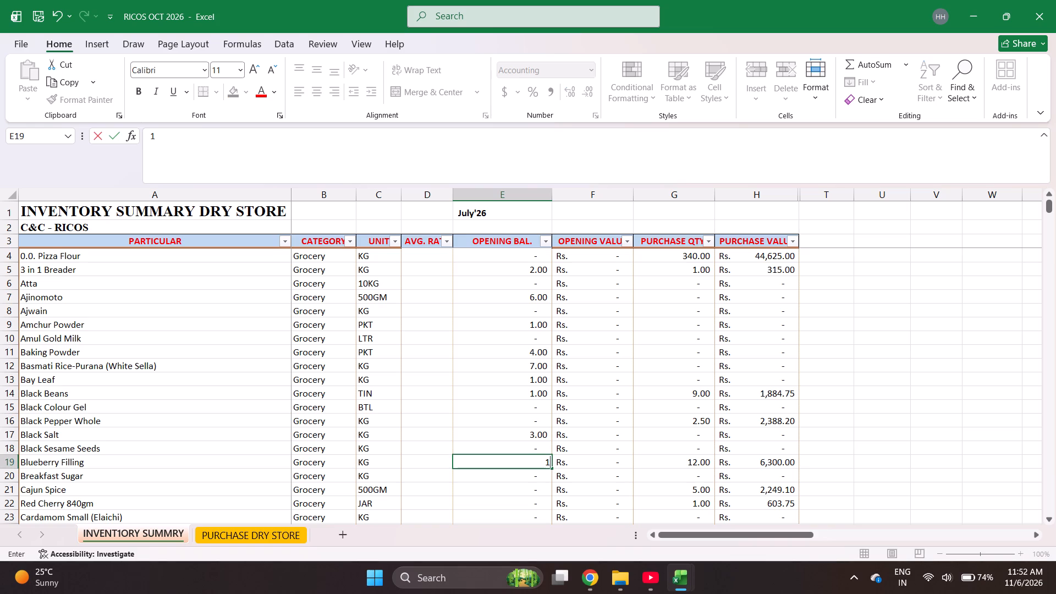
{"action": "key", "text": "Return"}
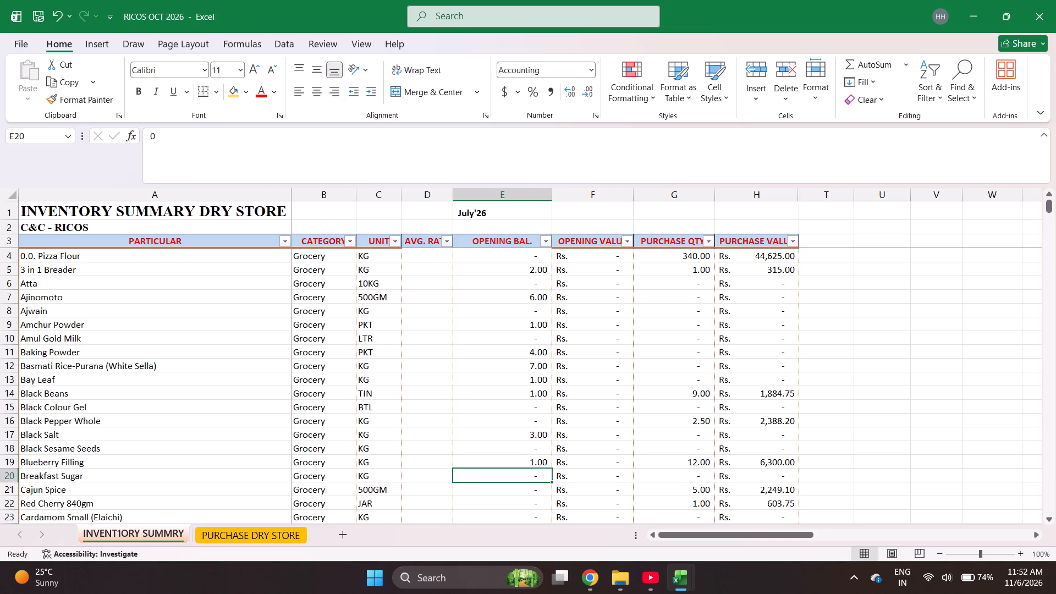
{"action": "key", "text": "Return"}
{"action": "key", "text": "3"}
{"action": "key", "text": "Return"}
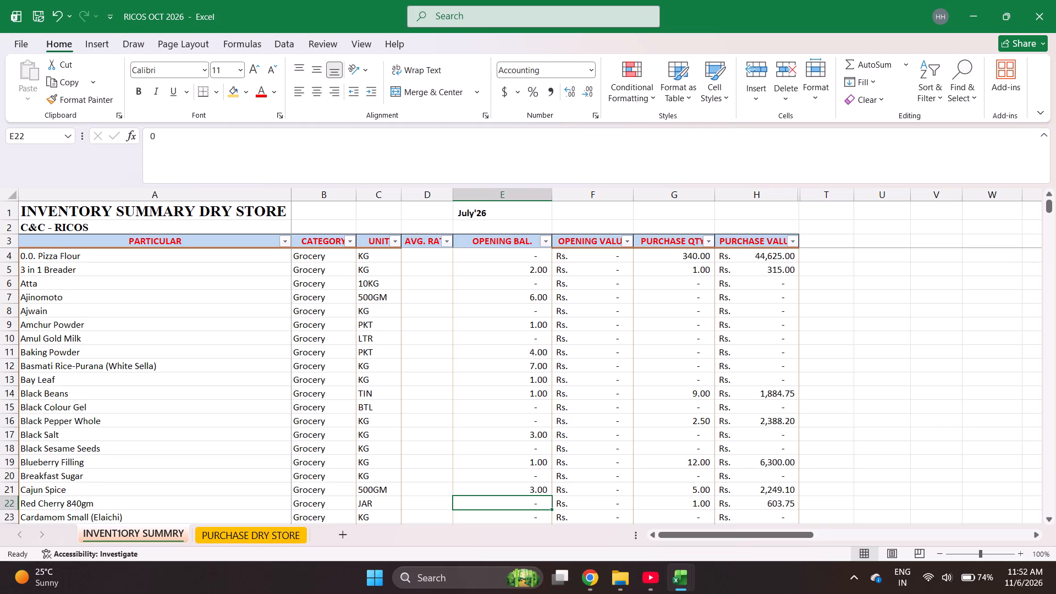
{"action": "key", "text": "1"}
{"action": "key", "text": "Return"}
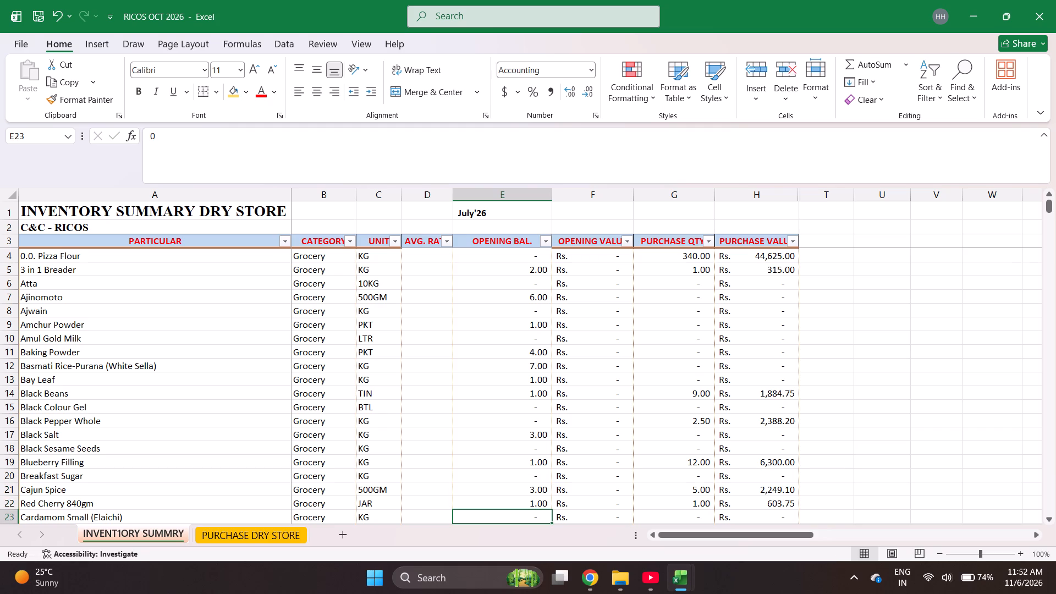
Enter opening balances of 16 for Chat Masala 100gm and 2 for Chickpea (Triple Dollar).
{"action": "key", "text": "Return"}
{"action": "key", "text": "Return"}
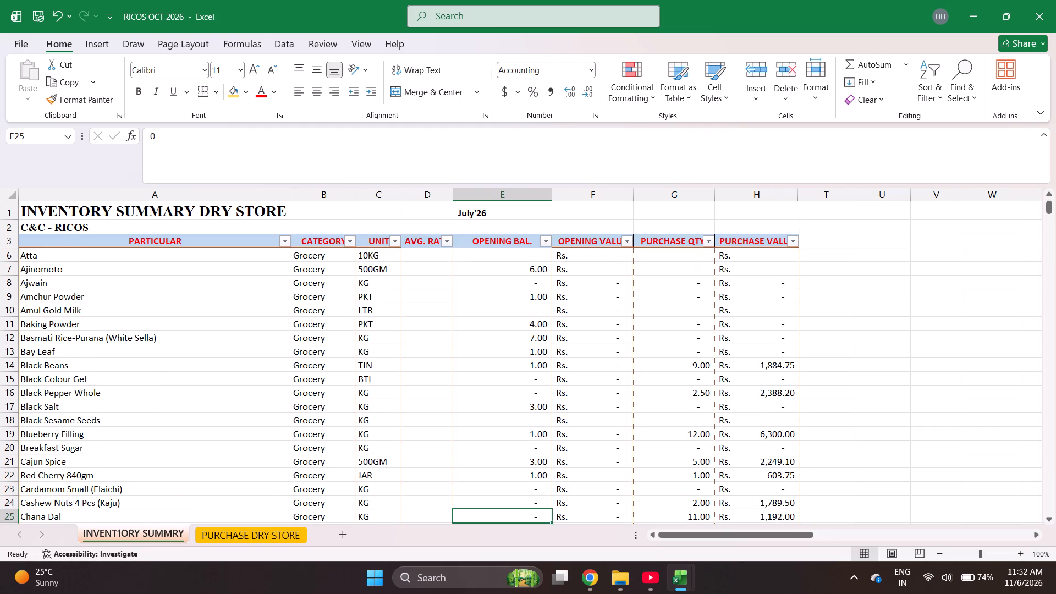
{"action": "key", "text": "Return"}
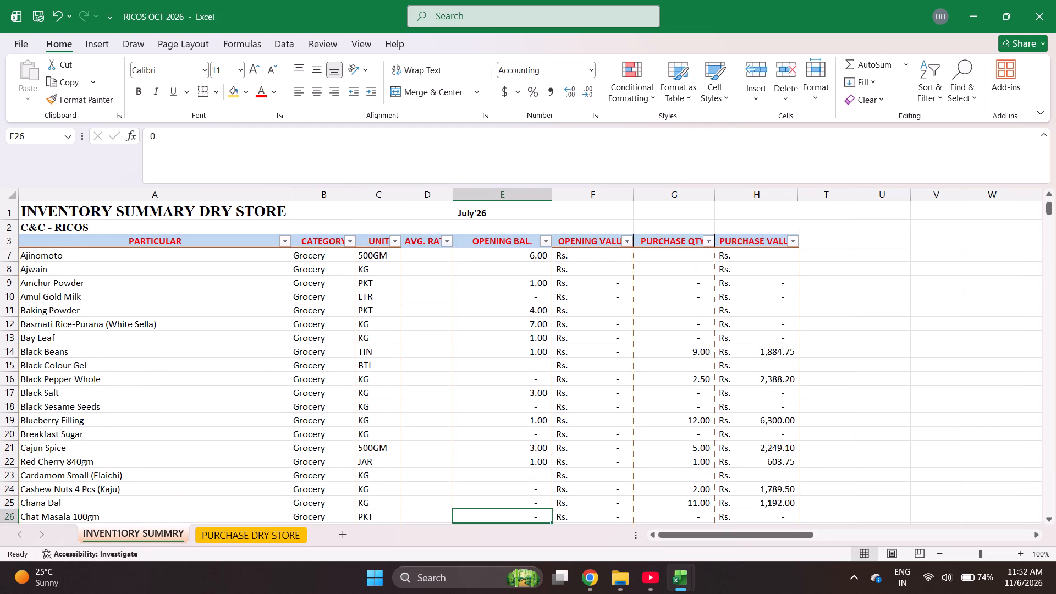
{"action": "type", "text": "16"}
{"action": "key", "text": "Return"}
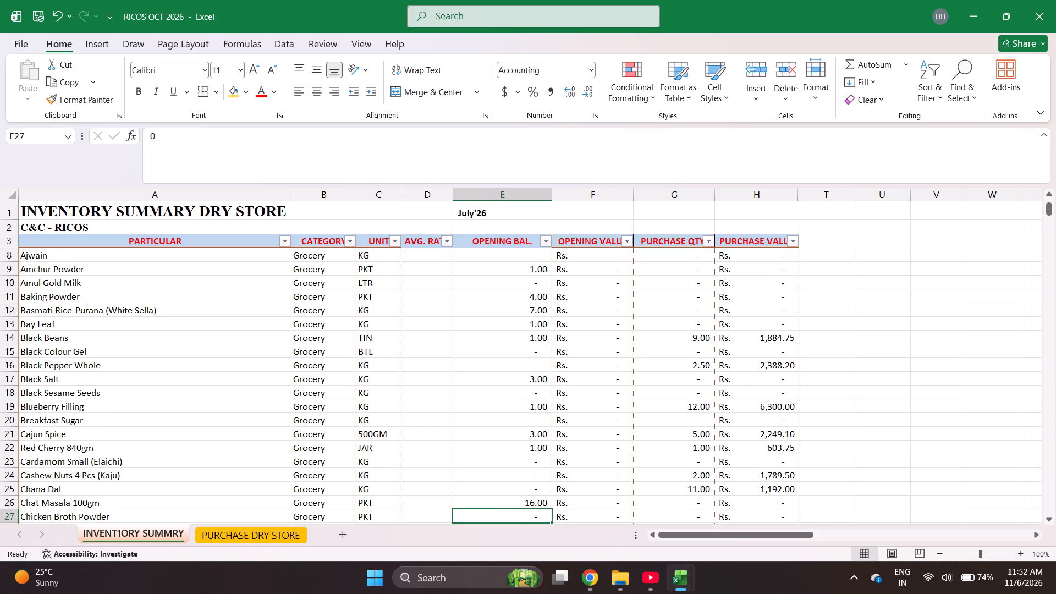
{"action": "key", "text": "Return"}
{"action": "key", "text": "2"}
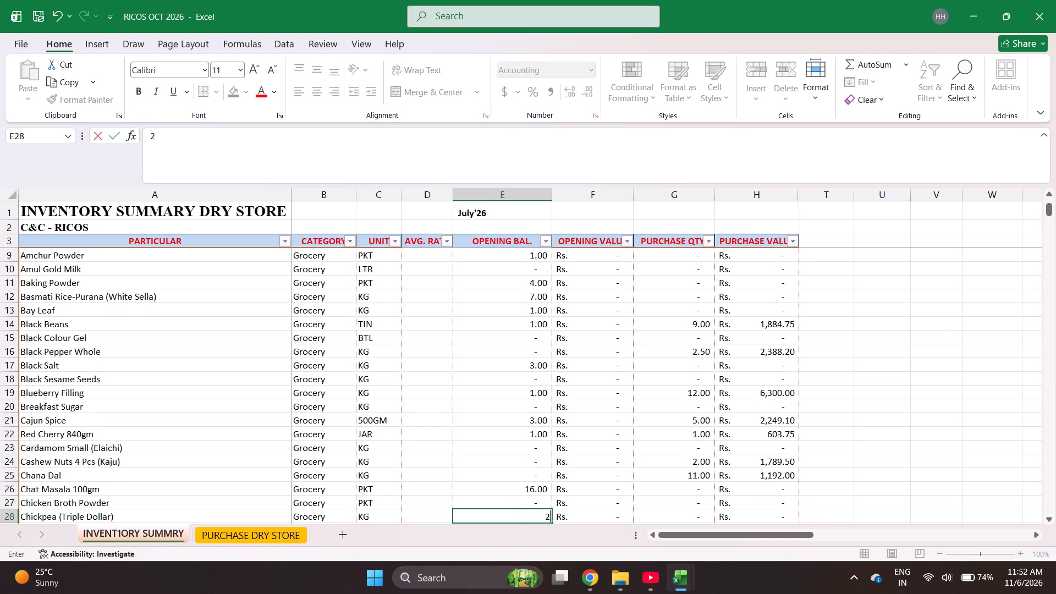
{"action": "key", "text": "Return"}
Enter opening balances of 1 for Chili Flakes, 5 for Chili Flakes Sachets and 3 for Chipotle Premix.
{"action": "key", "text": "1"}
{"action": "key", "text": "Return"}
{"action": "key", "text": "5"}
{"action": "key", "text": "Return"}
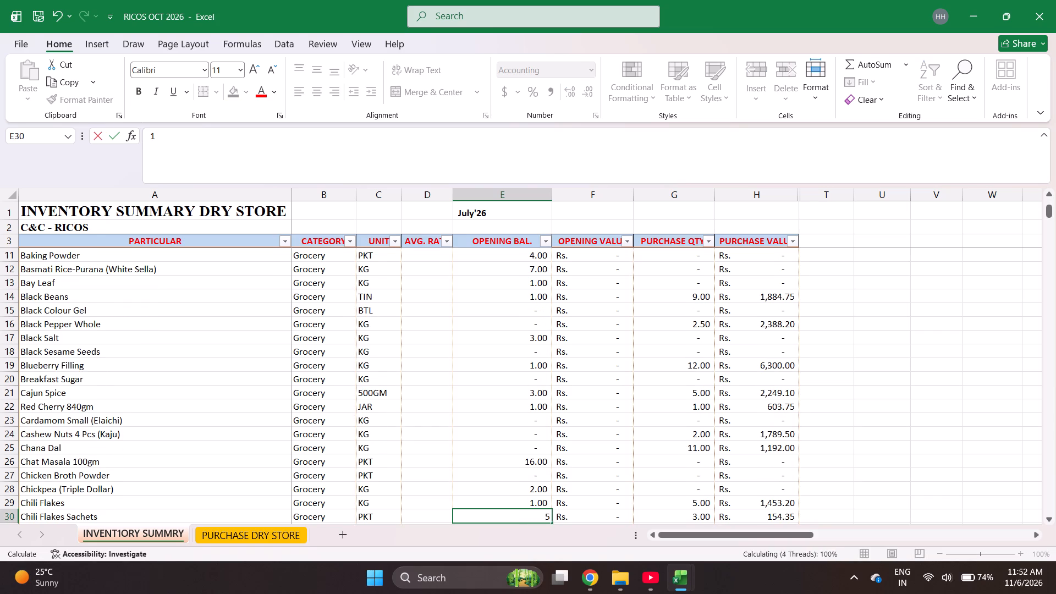
{"action": "key", "text": "Return"}
{"action": "key", "text": "3"}
{"action": "key", "text": "Return"}
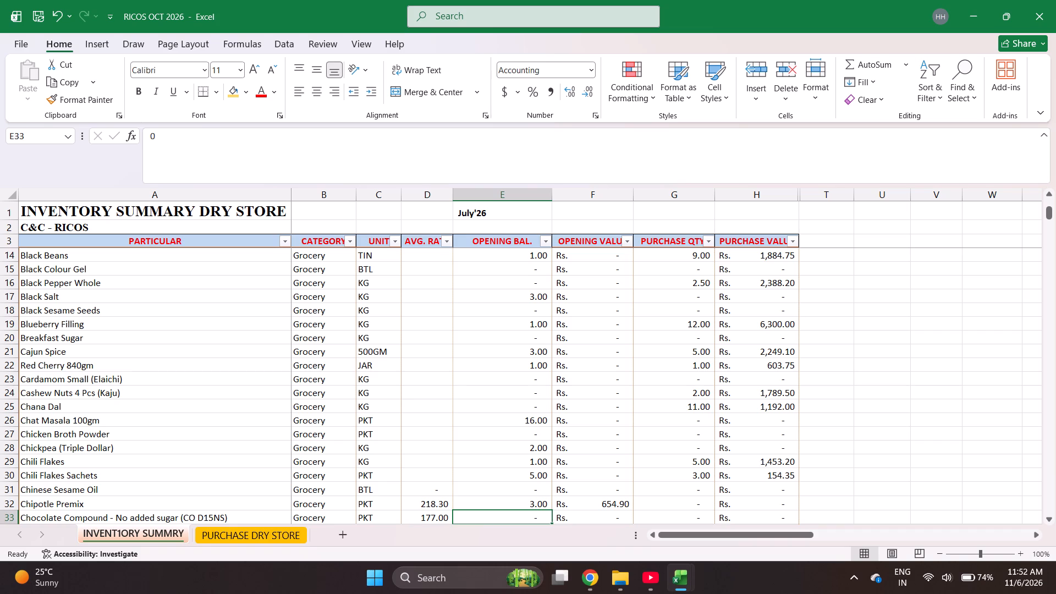
Enter an opening balance of 12 for Curry Powder, leaving the items between Chipotle Premix and it blank.
{"action": "key", "text": "Return"}
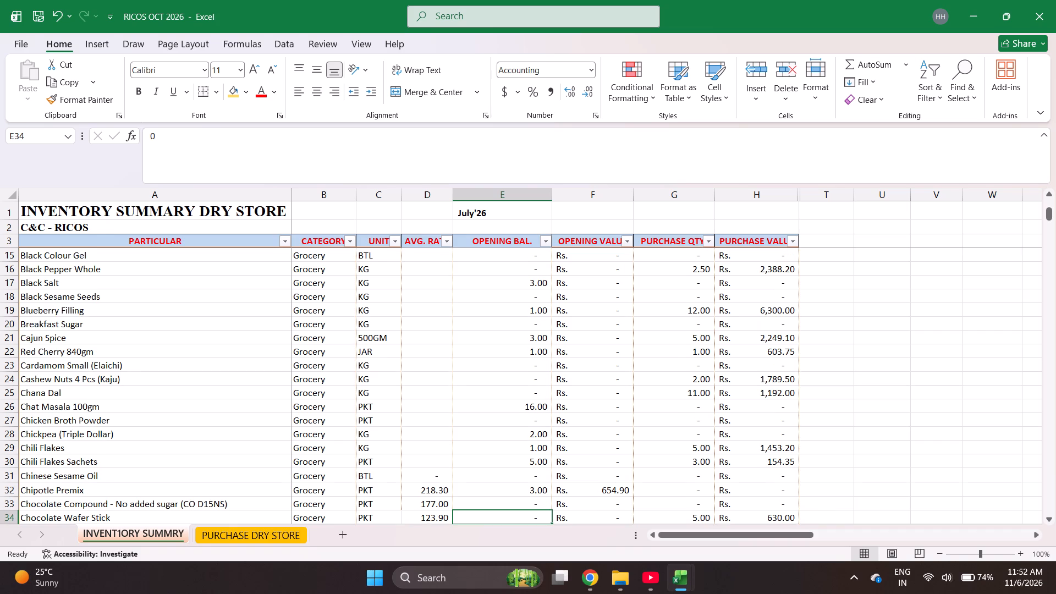
{"action": "key", "text": "Return"}
{"action": "key", "text": "Return"}
{"action": "key", "text": "Return"}
{"action": "key", "text": "Return"}
{"action": "key", "text": "Return"}
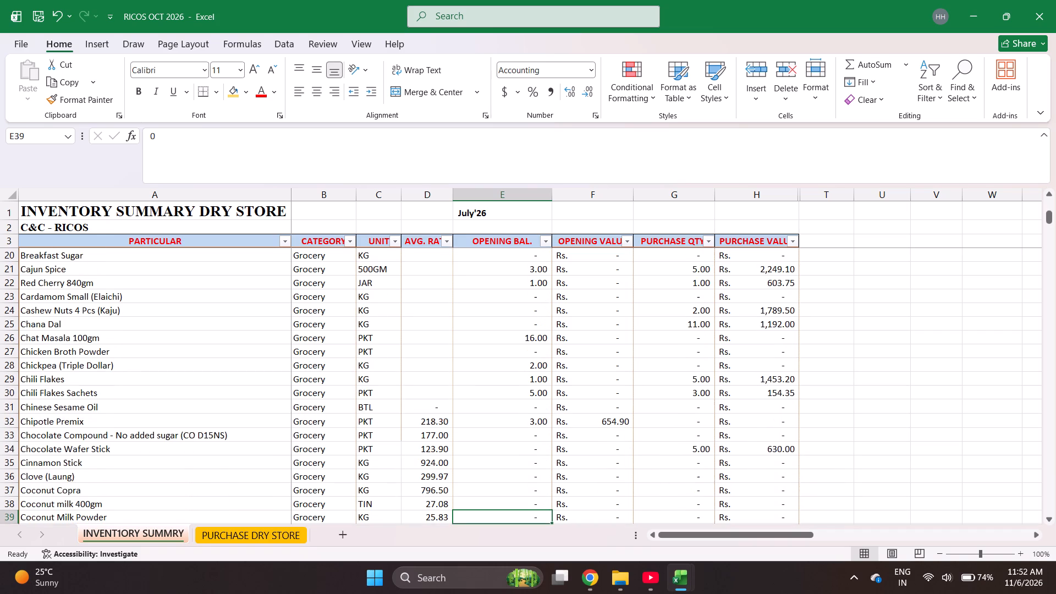
{"action": "key", "text": "Return"}
{"action": "key", "text": "Return"}
{"action": "key", "text": "Return"}
{"action": "key", "text": "Up"}
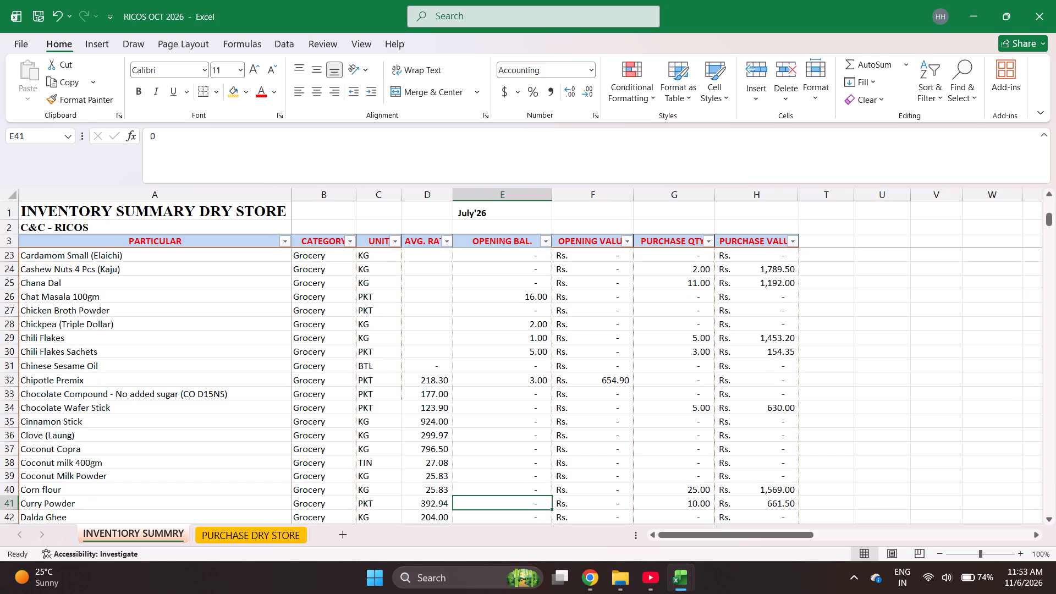
{"action": "type", "text": "12"}
{"action": "key", "text": "Return"}
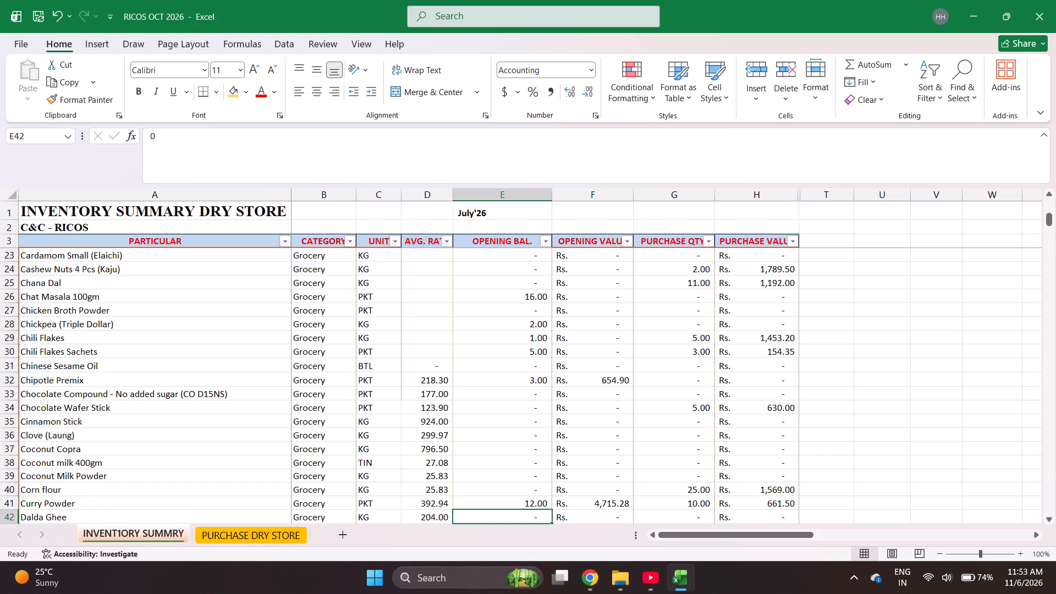
Enter opening balances of 1 for Dark Soya Sauce and 6 for Deggi Mirch Powder.
{"action": "key", "text": "Return"}
{"action": "key", "text": "Return"}
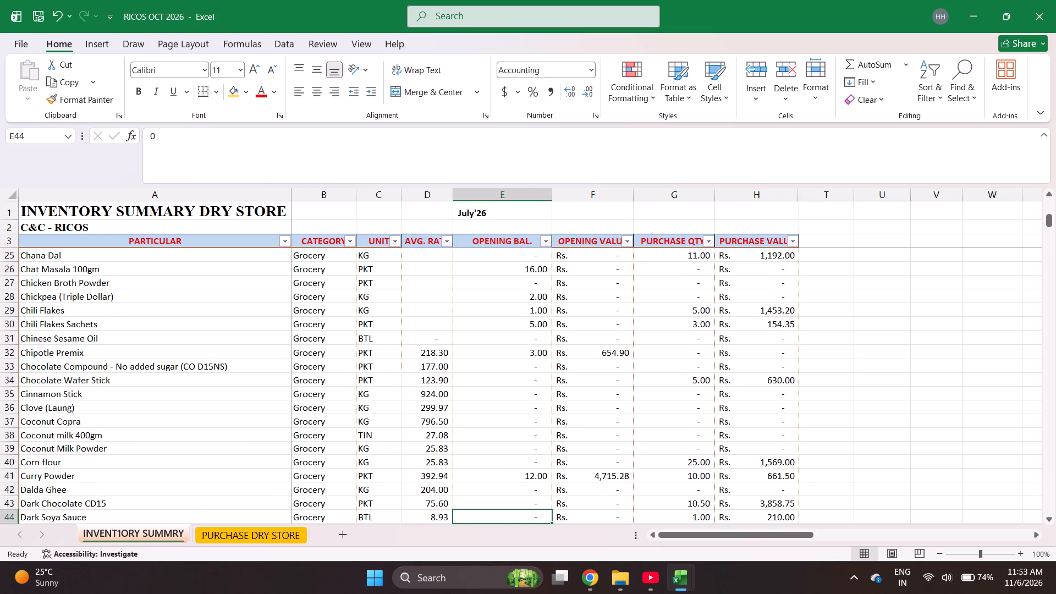
{"action": "key", "text": "1"}
{"action": "key", "text": "Return"}
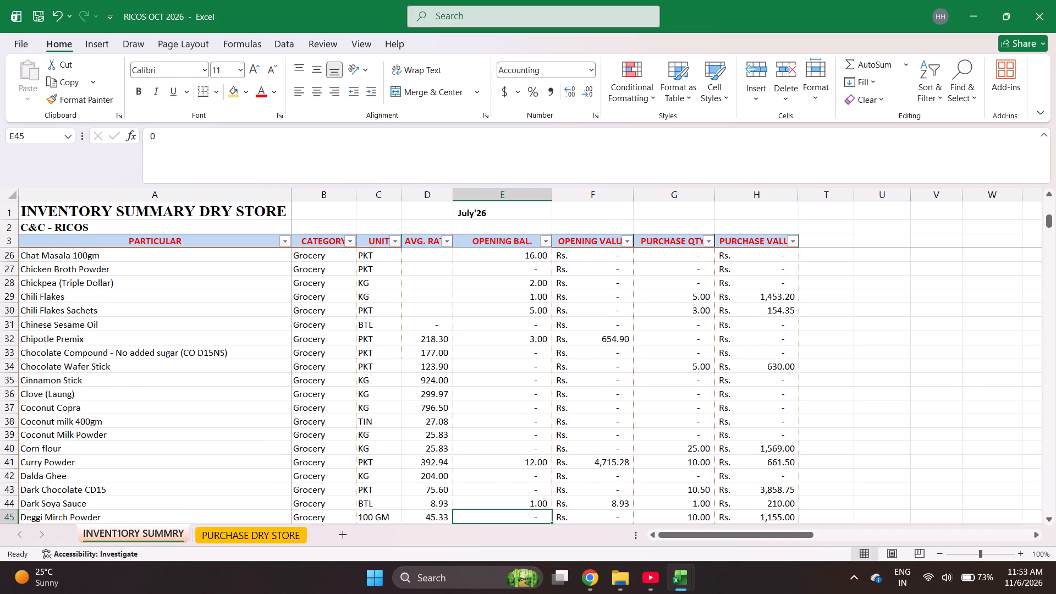
{"action": "key", "text": "6"}
{"action": "key", "text": "Return"}
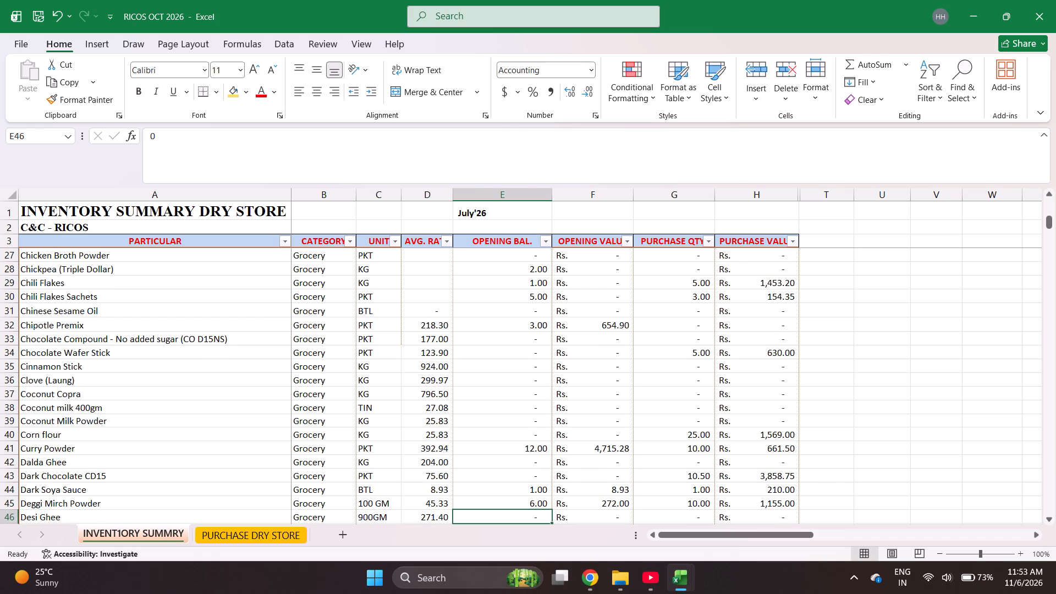
Enter opening balances of 1 for Dhaniya Powder, 1 for Dry Yeast and 2 for English Mustard.
{"action": "key", "text": "Return"}
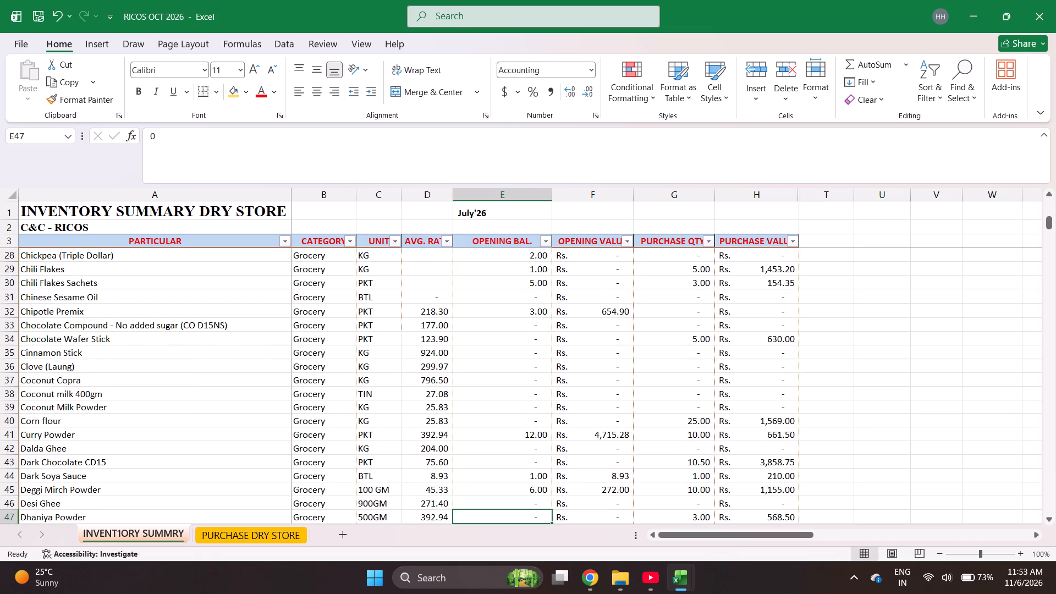
{"action": "key", "text": "1"}
{"action": "key", "text": "Return"}
{"action": "key", "text": "Return"}
{"action": "key", "text": "1"}
{"action": "key", "text": "Return"}
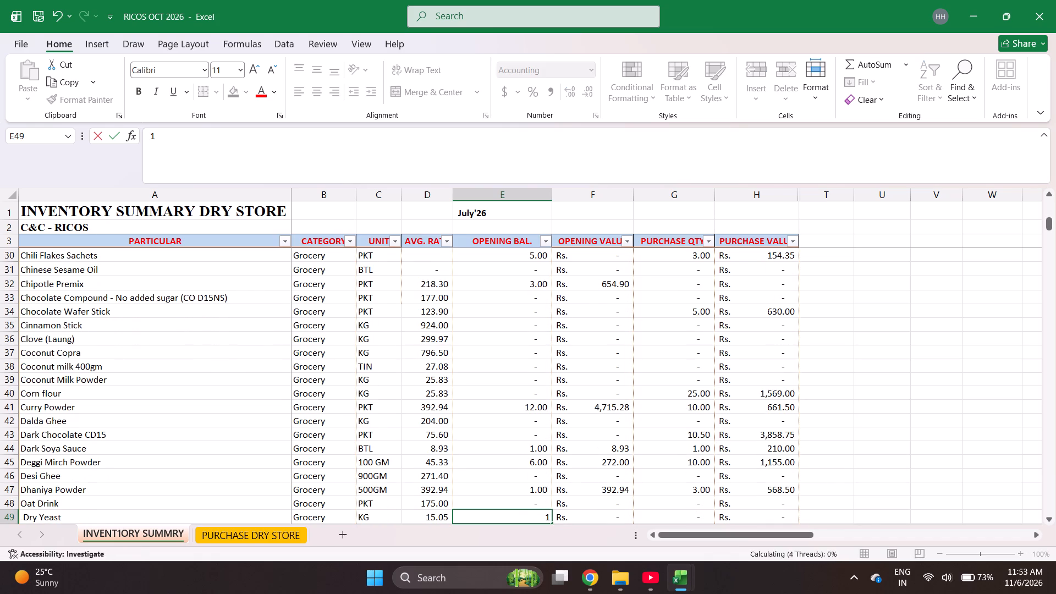
{"action": "key", "text": "2"}
{"action": "key", "text": "Return"}
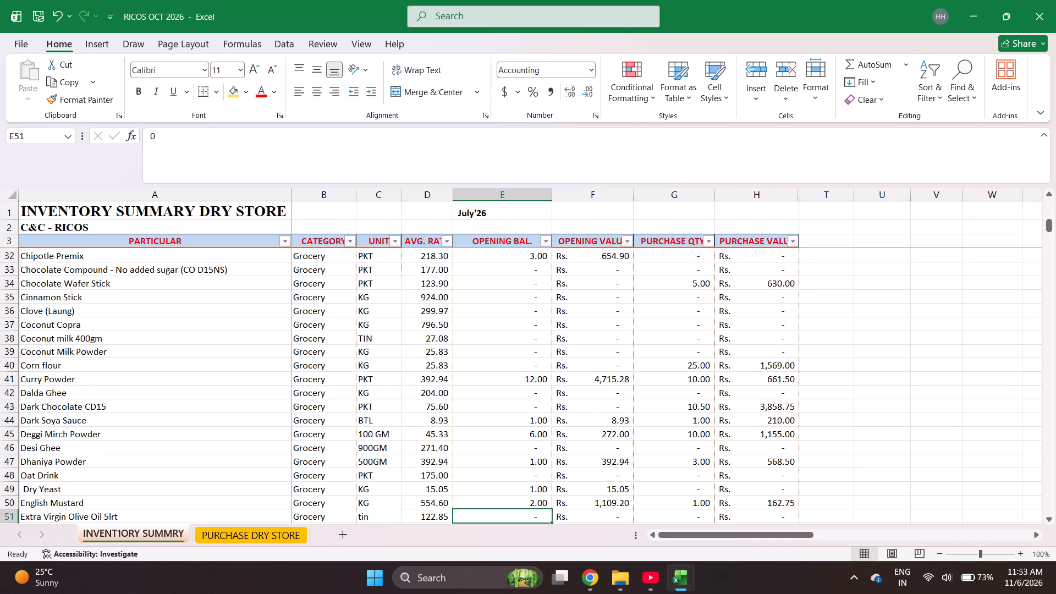
Enter opening balances of 3 for Garlic Powder, 2 for Gherkins, 2 for Gochujang Paste and 4 for Haldi Powder.
{"action": "key", "text": "Return"}
{"action": "key", "text": "Return"}
{"action": "key", "text": "Return"}
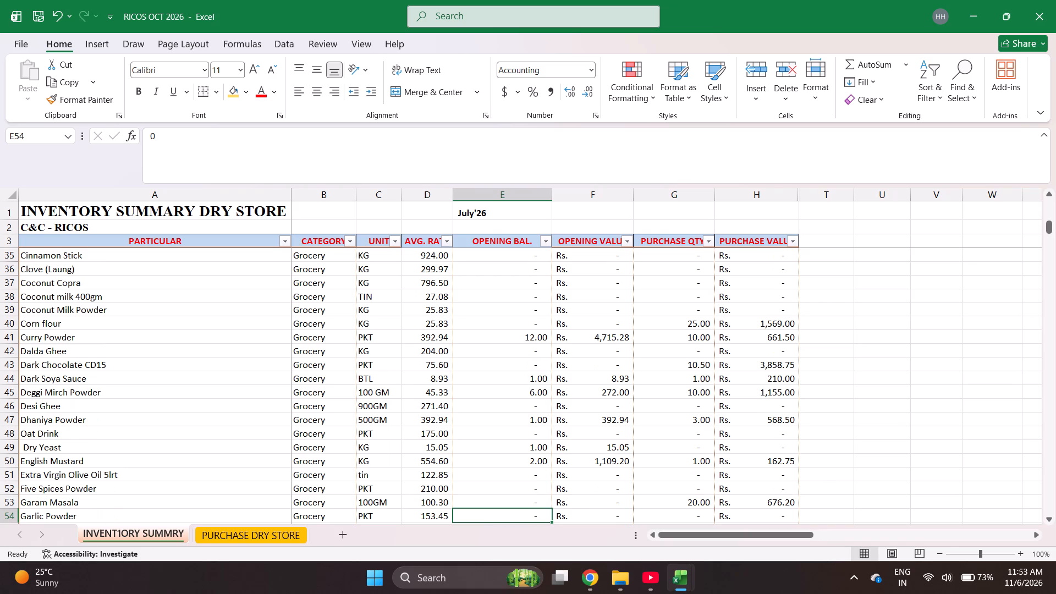
{"action": "key", "text": "3"}
{"action": "key", "text": "Return"}
{"action": "key", "text": "2"}
{"action": "key", "text": "Return"}
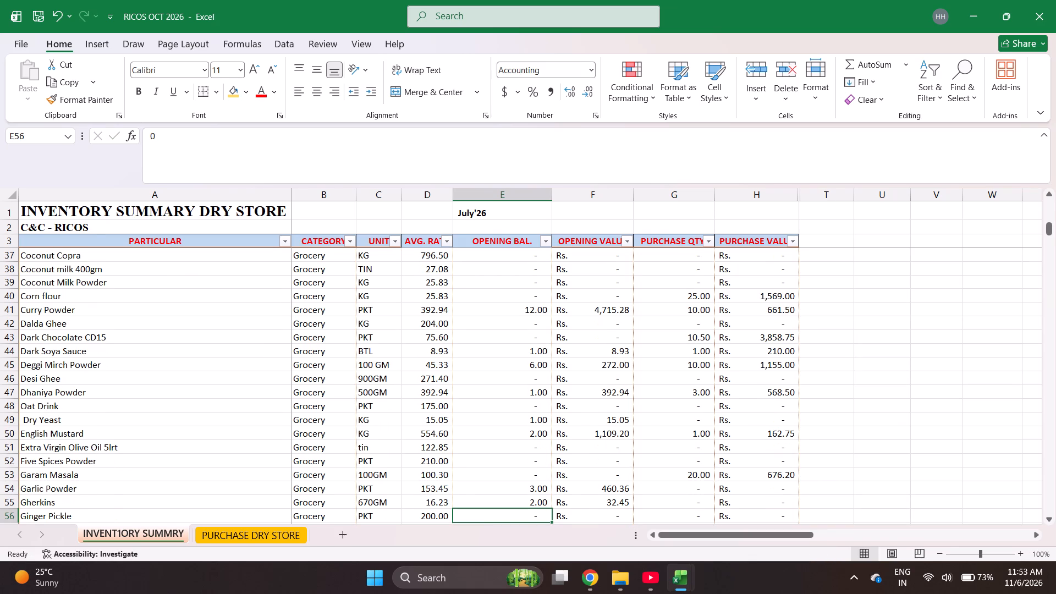
{"action": "key", "text": "Return"}
{"action": "key", "text": "2"}
{"action": "key", "text": "Return"}
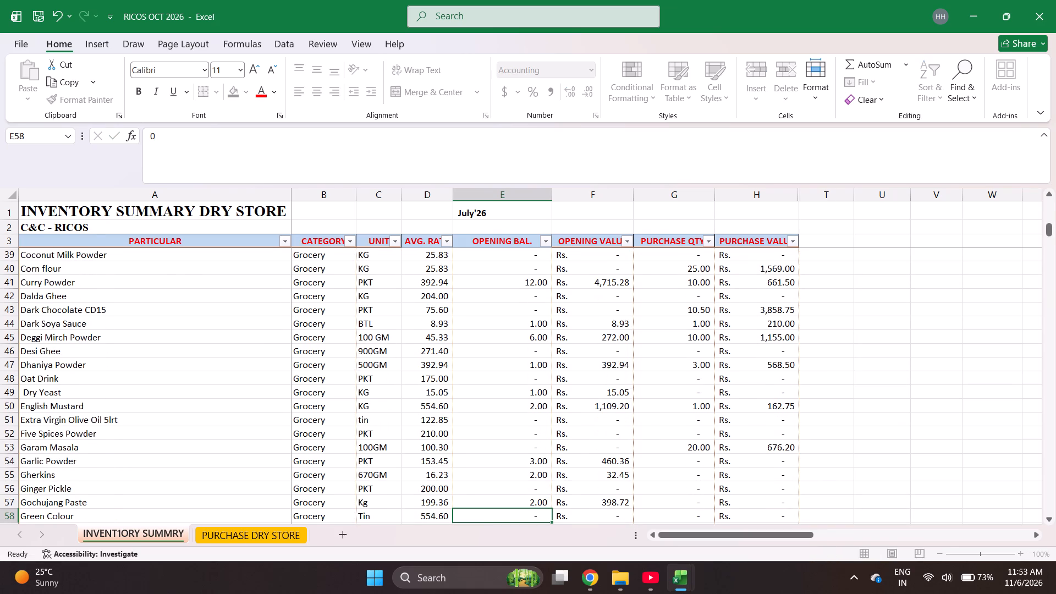
{"action": "key", "text": "Return"}
{"action": "key", "text": "4"}
{"action": "key", "text": "Return"}
Enter opening balances of 2 for Jalapeno Slices, 1 for Jeera Powder and 2 for Jeera Whole.
{"action": "key", "text": "Return"}
{"action": "key", "text": "Return"}
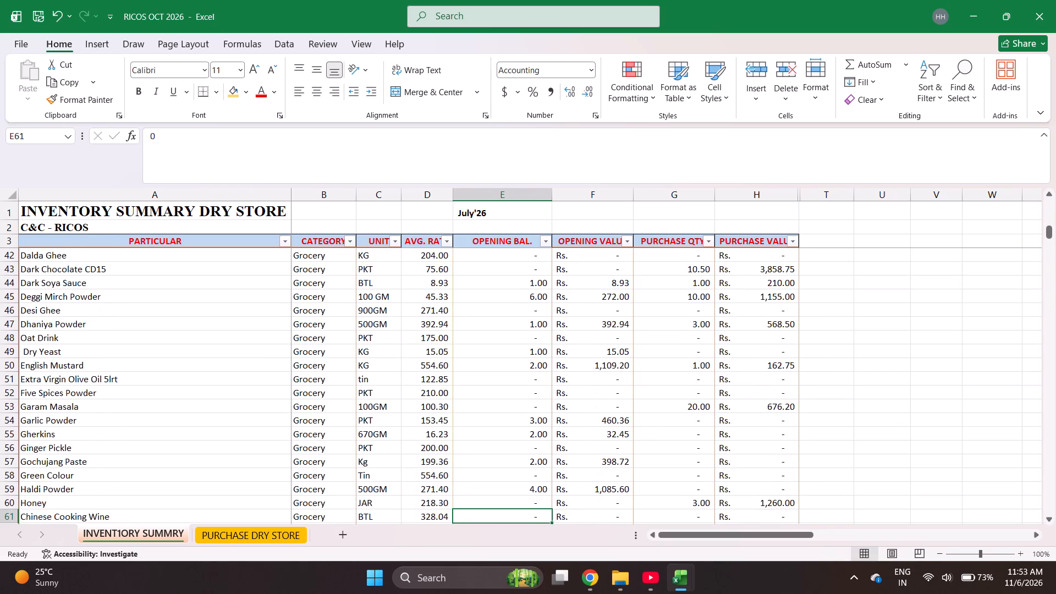
{"action": "key", "text": "Return"}
{"action": "key", "text": "2"}
{"action": "key", "text": "Return"}
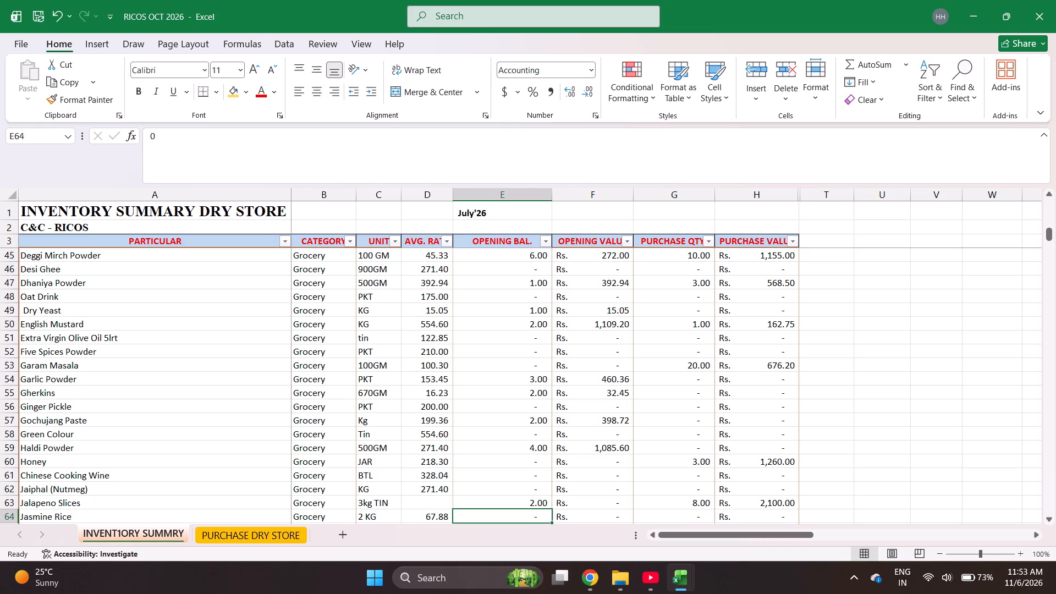
{"action": "key", "text": "Return"}
{"action": "key", "text": "Return"}
{"action": "key", "text": "1"}
{"action": "key", "text": "Return"}
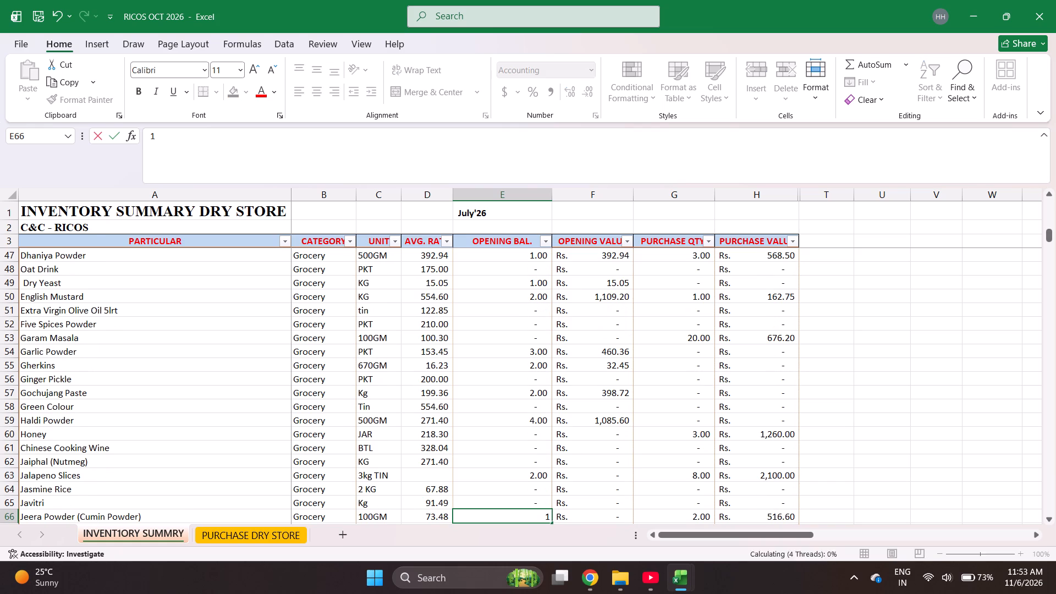
{"action": "key", "text": "2"}
{"action": "key", "text": "Return"}
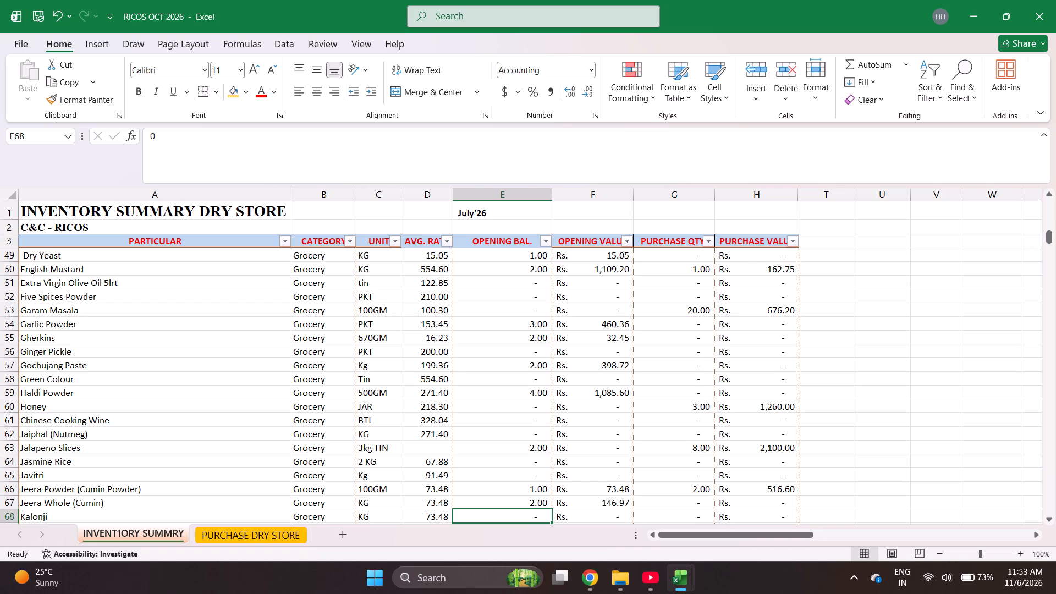
Enter opening balances of 3 for Kikkoman Soya Sauce and 8 for Kitchen King.
{"action": "key", "text": "Return"}
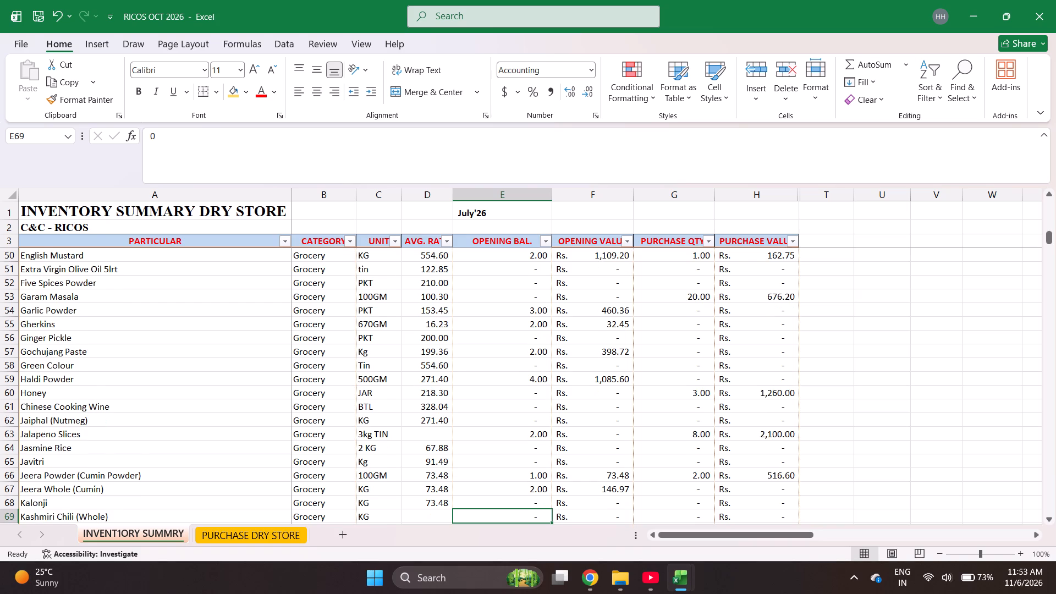
{"action": "key", "text": "Return"}
{"action": "key", "text": "Return"}
{"action": "key", "text": "Return"}
{"action": "key", "text": "Return"}
{"action": "key", "text": "Return"}
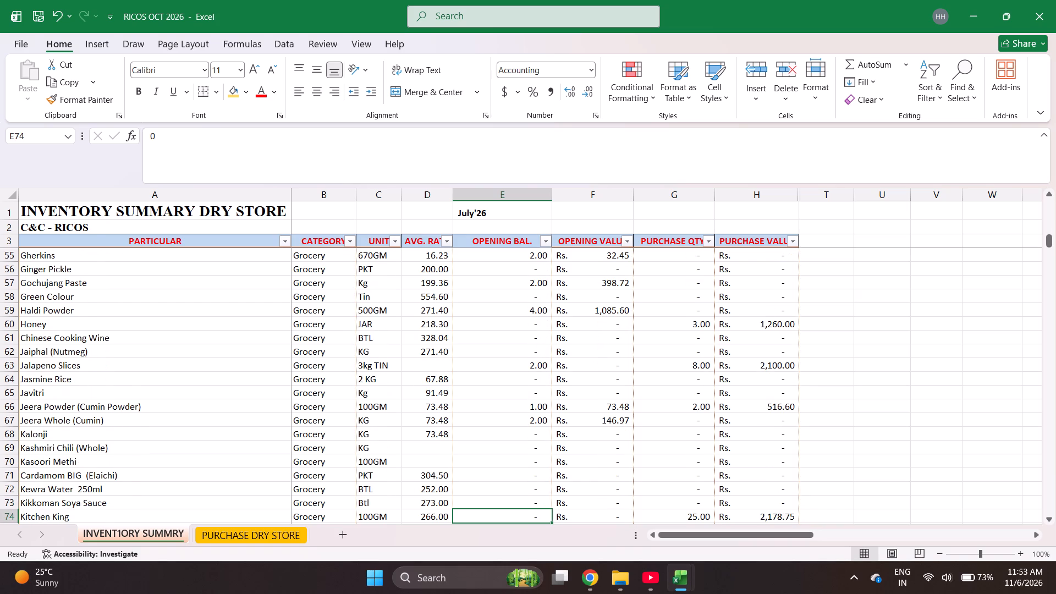
{"action": "key", "text": "Up"}
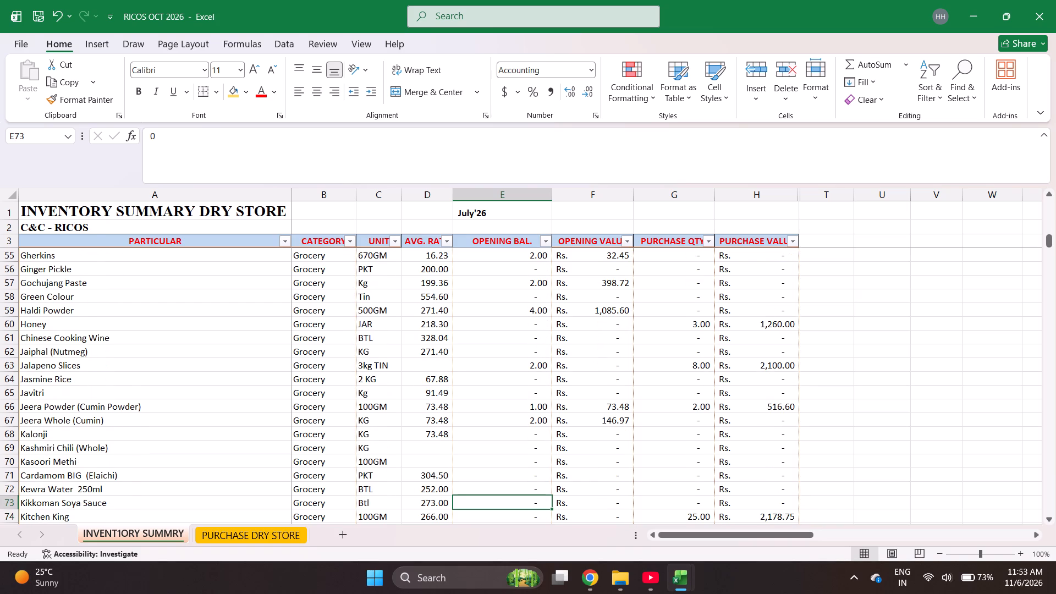
{"action": "key", "text": "3"}
{"action": "key", "text": "Return"}
{"action": "key", "text": "8"}
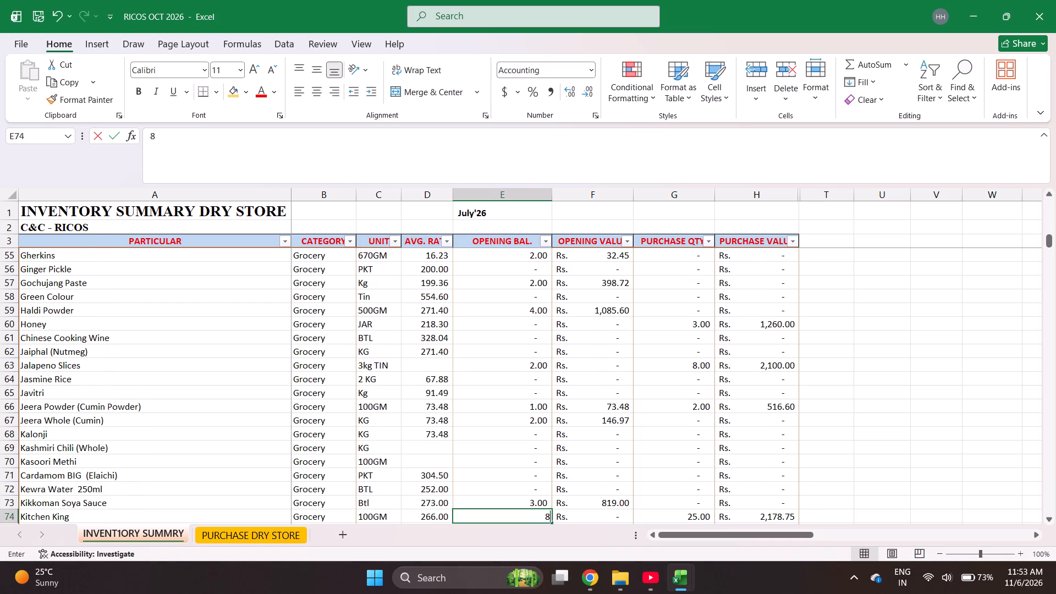
{"action": "key", "text": "Return"}
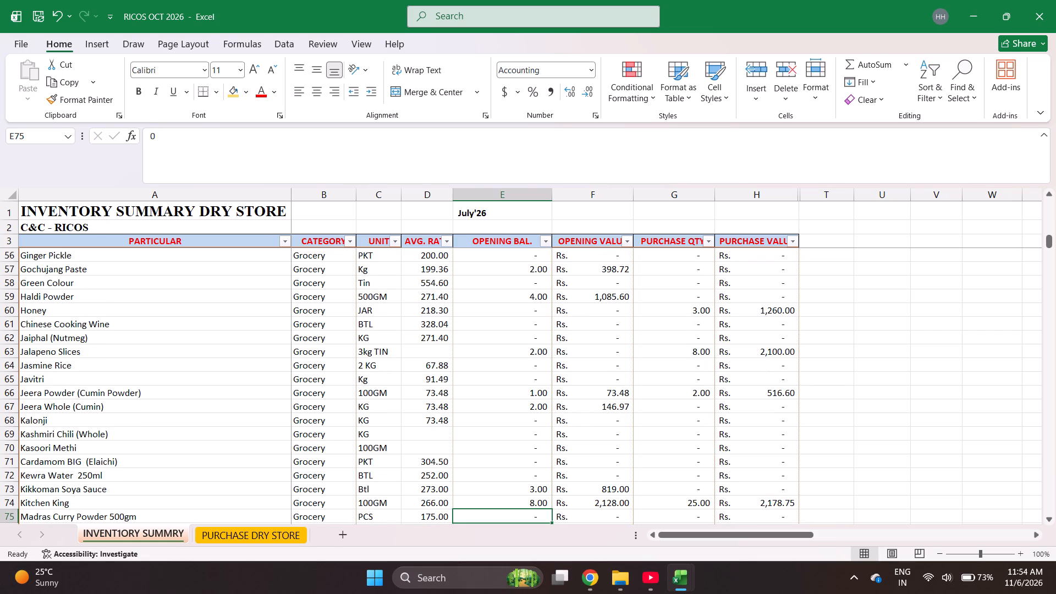
Enter an opening balance of 6 for Mayonnaise in the grocery list.
{"action": "key", "text": "Return"}
{"action": "key", "text": "Return"}
{"action": "key", "text": "Return"}
{"action": "key", "text": "Return"}
{"action": "key", "text": "Return"}
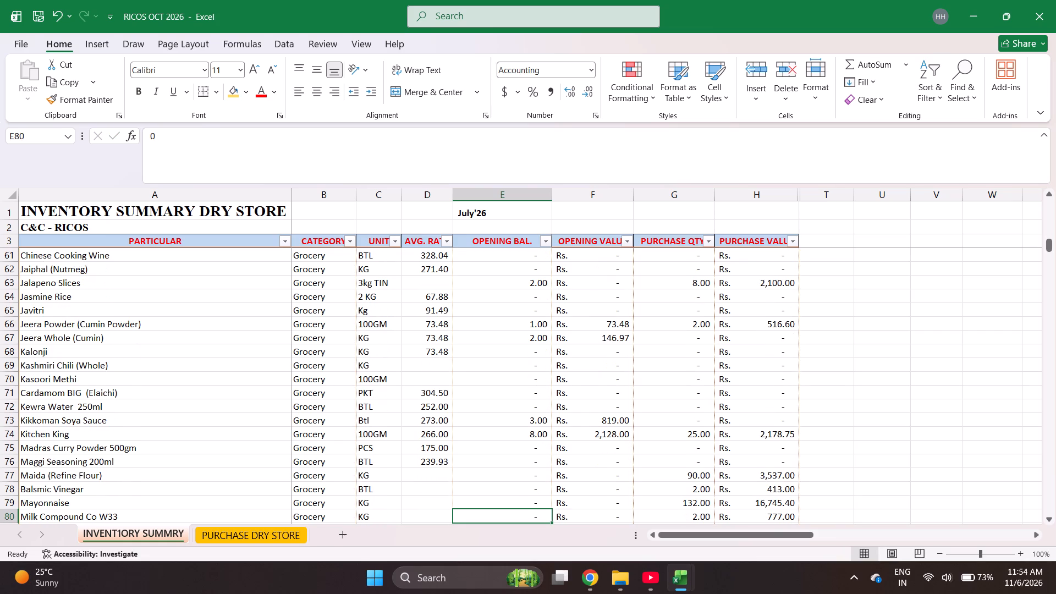
{"action": "key", "text": "Up"}
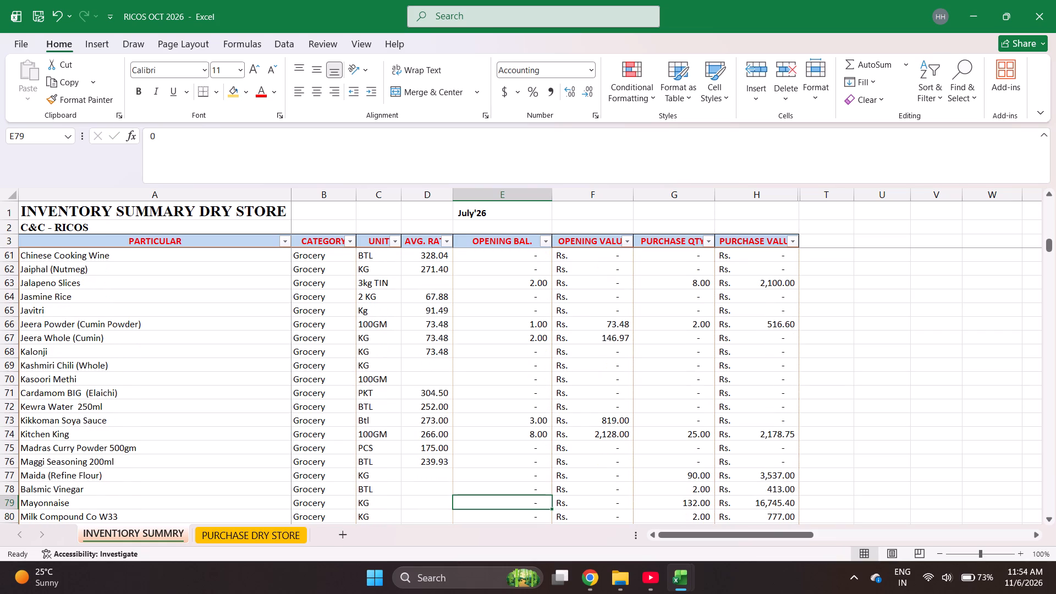
{"action": "key", "text": "6"}
{"action": "key", "text": "Return"}
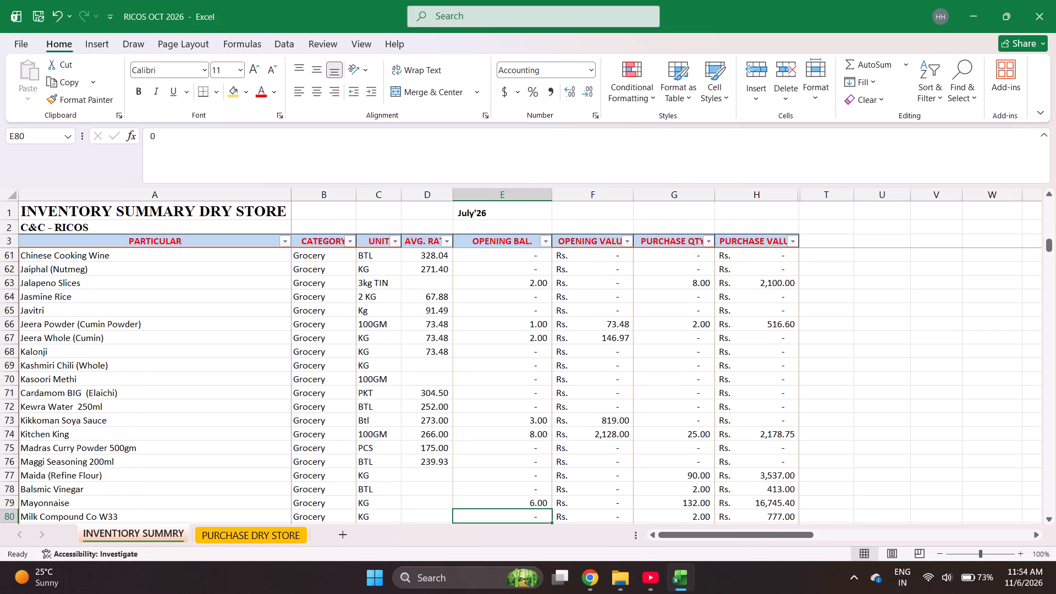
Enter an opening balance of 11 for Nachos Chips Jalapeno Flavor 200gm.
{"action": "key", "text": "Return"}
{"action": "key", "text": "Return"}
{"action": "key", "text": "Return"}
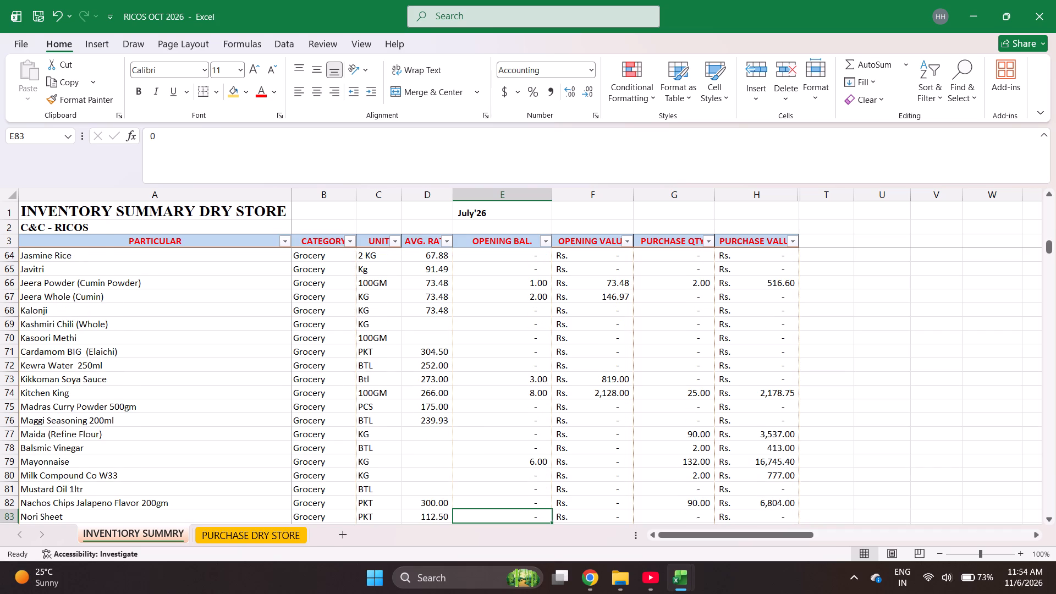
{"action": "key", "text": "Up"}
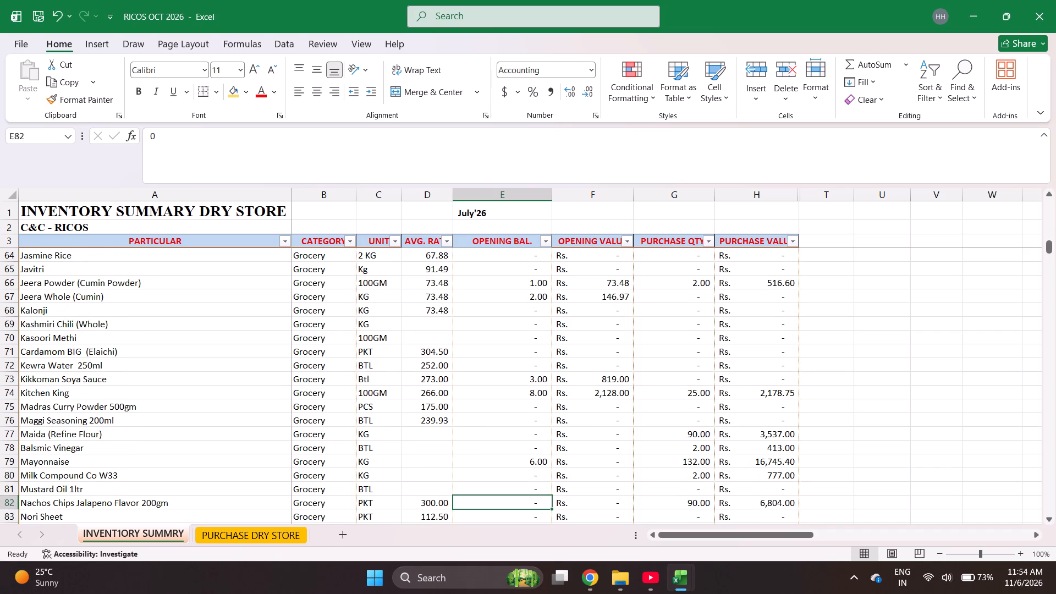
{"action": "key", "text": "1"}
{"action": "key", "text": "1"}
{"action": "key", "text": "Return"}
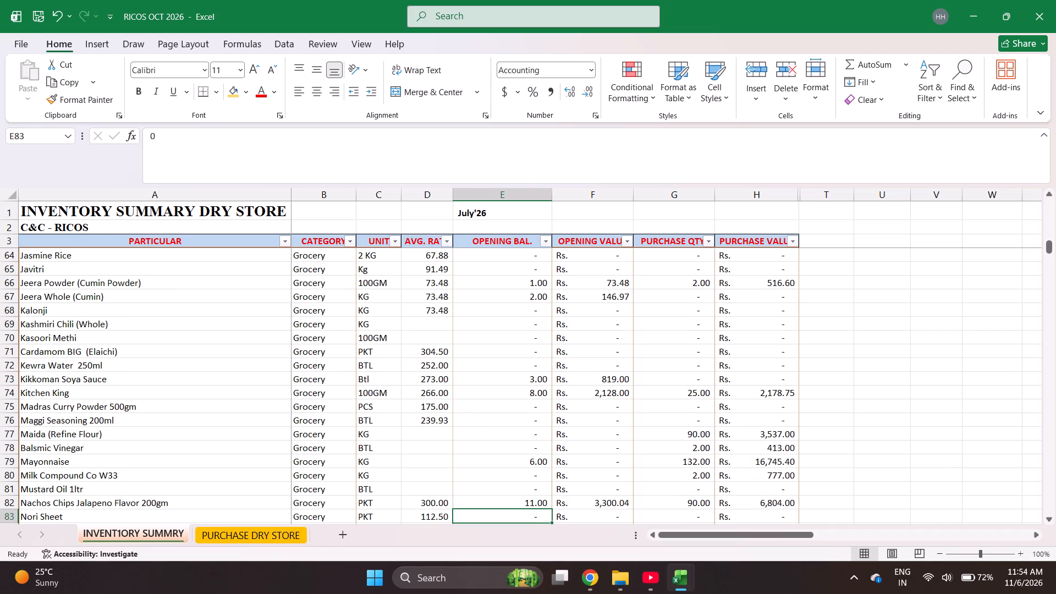
Set the opening balance of Nachos Chips Jalapeno Flavor 200gm to 1.
{"action": "key", "text": "Up"}
{"action": "key", "text": "1"}
{"action": "key", "text": "Return"}
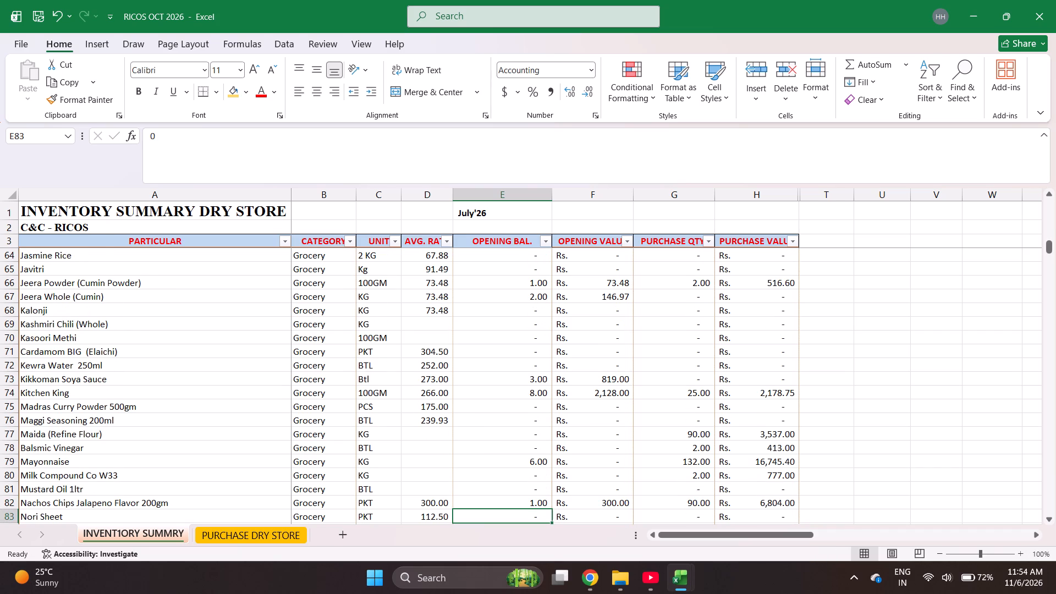
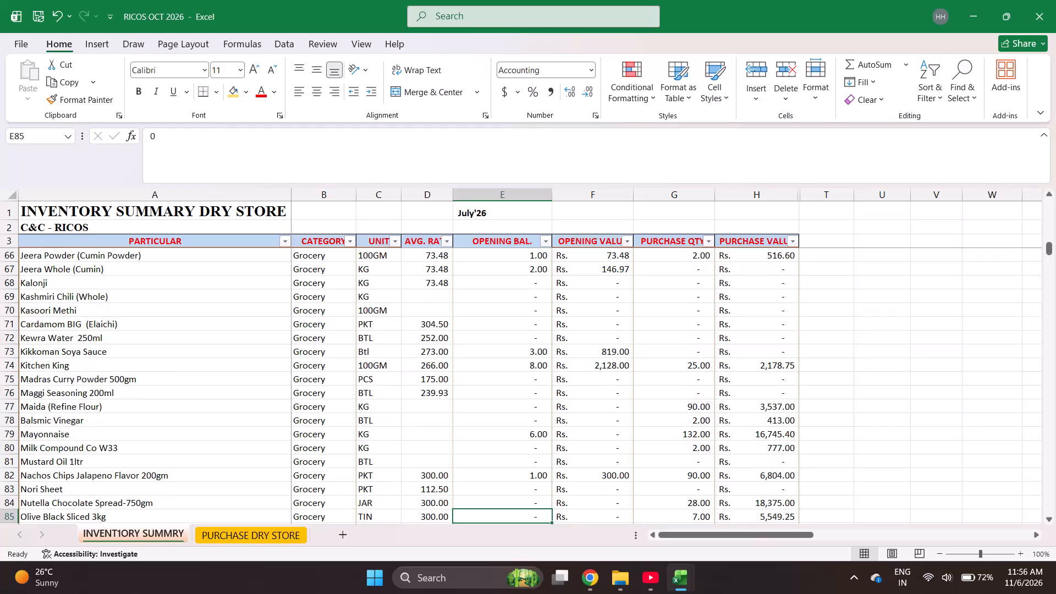
Review the opening balances from Olive Black Sliced 3kg down to Panco Bread Crumbs and back up to Kewra Water 250ml.
{"action": "key", "text": "Return"}
{"action": "key", "text": "Return"}
{"action": "key", "text": "Return"}
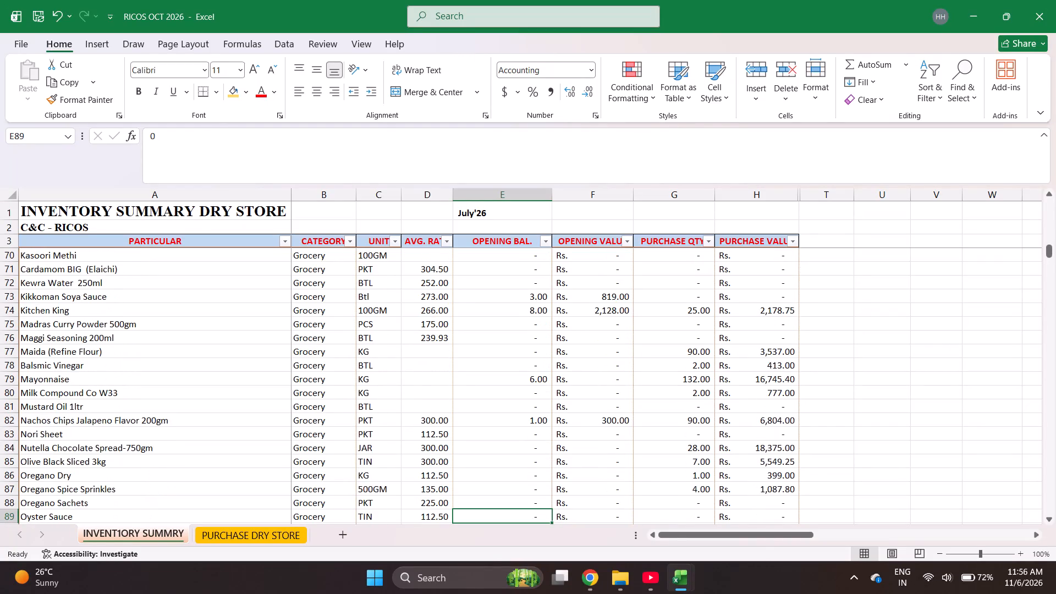
{"action": "key", "text": "Return"}
{"action": "key", "text": "Return"}
{"action": "key", "text": "Up"}
{"action": "key", "text": "Up"}
{"action": "key", "text": "Up"}
{"action": "key", "text": "Up"}
{"action": "key", "text": "Up"}
{"action": "key", "text": "Up"}
{"action": "key", "text": "Up"}
{"action": "key", "text": "Up"}
{"action": "key", "text": "Up"}
{"action": "key", "text": "Up"}
{"action": "key", "text": "Up"}
{"action": "key", "text": "Up"}
{"action": "key", "text": "Up"}
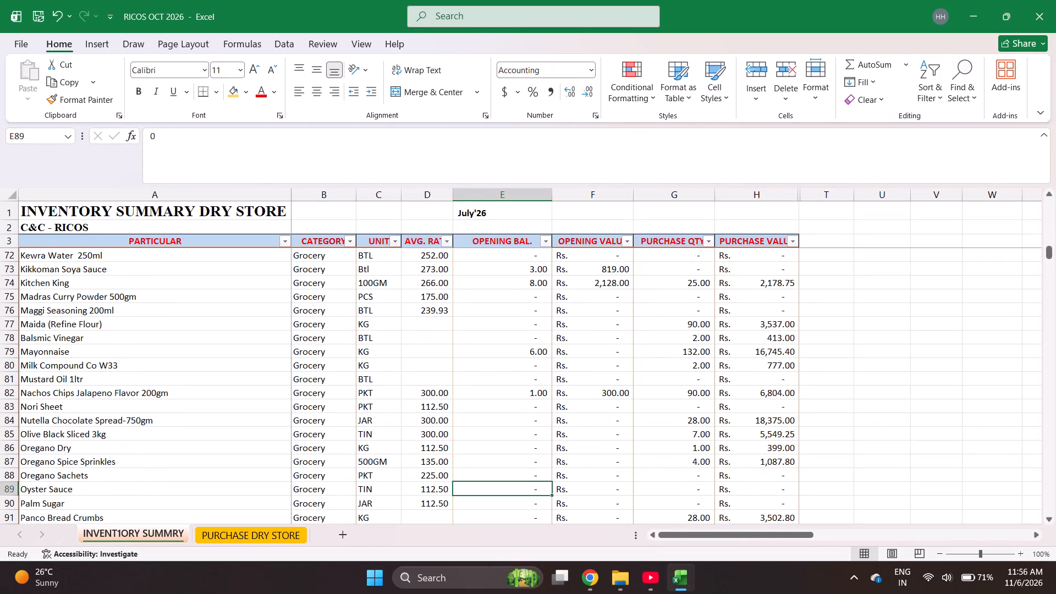
{"action": "key", "text": "Up"}
{"action": "key", "text": "Up"}
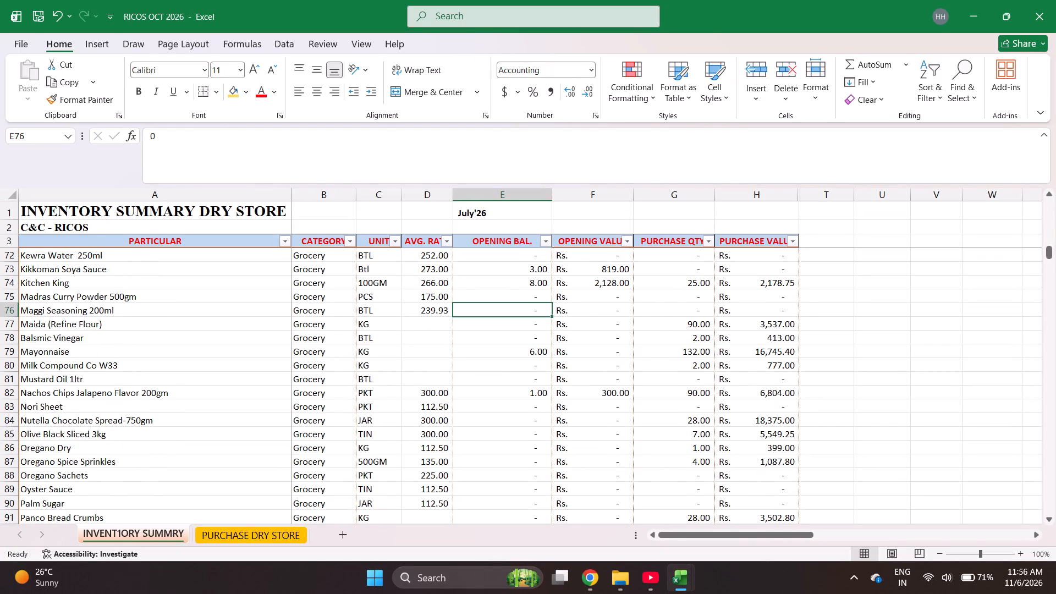
{"action": "key", "text": "Up"}
{"action": "key", "text": "Up"}
{"action": "key", "text": "Up"}
{"action": "key", "text": "Up"}
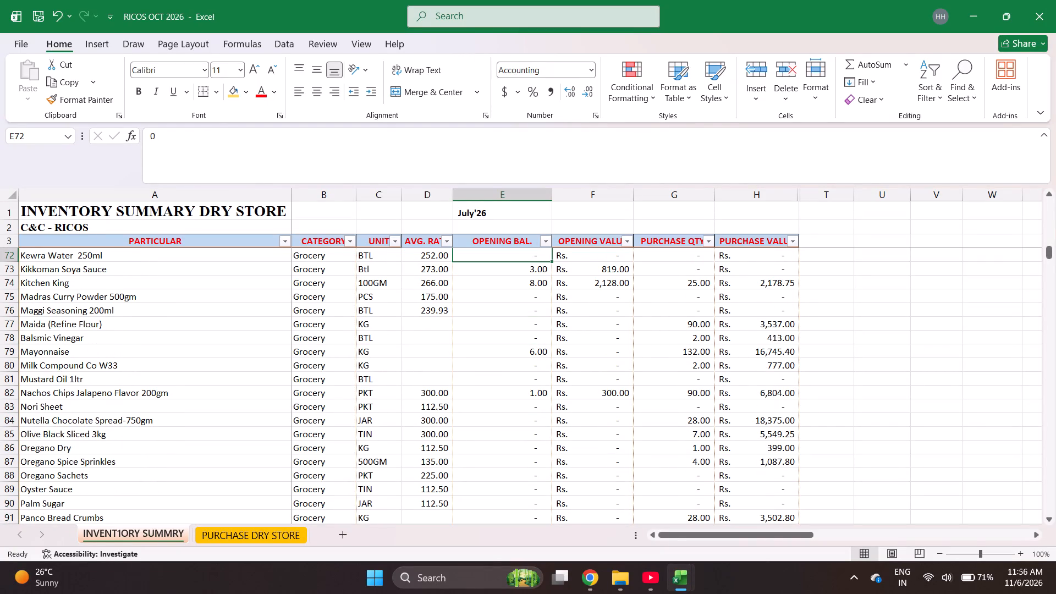
Search the inventory summary for DEGG and check the Deggi Mirch Powder row.
{"action": "key", "text": "ctrl+f"}
{"action": "type", "text": "DEGG"}
{"action": "key", "text": "Return"}
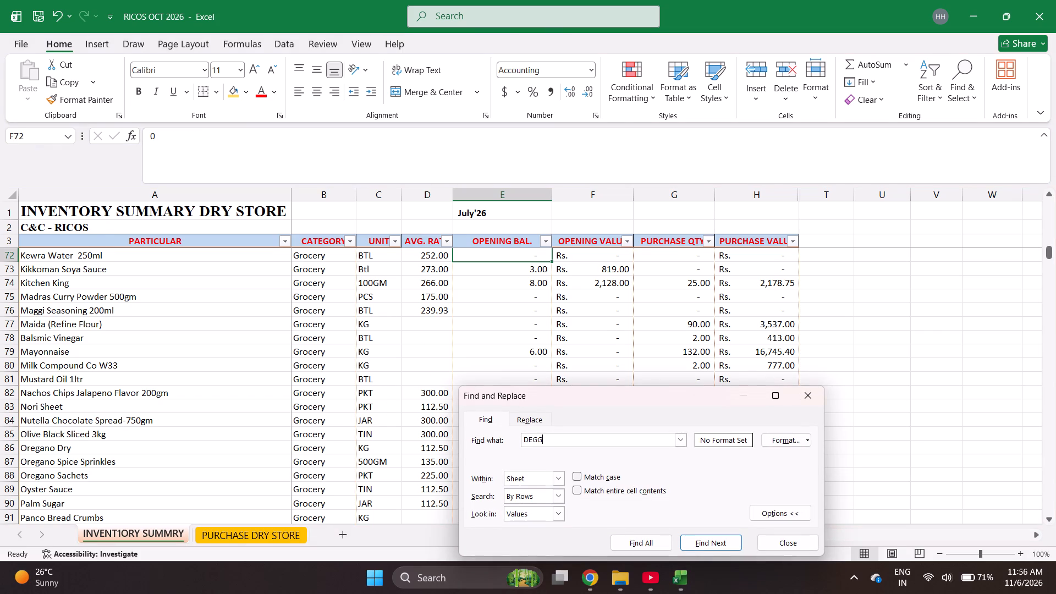
{"action": "key", "text": "Escape"}
{"action": "key", "text": "Right"}
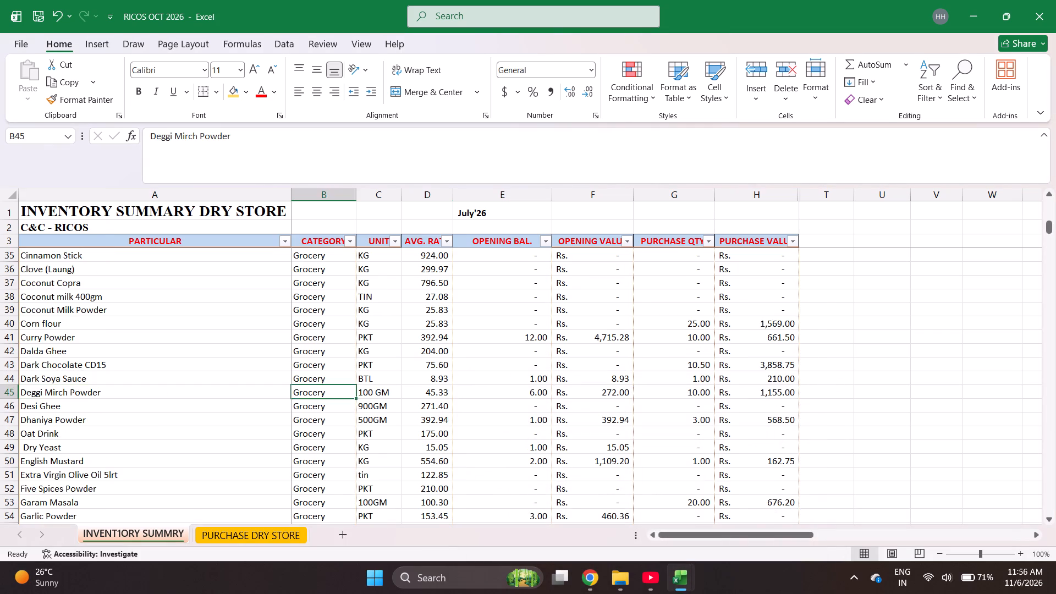
{"action": "key", "text": "Right"}
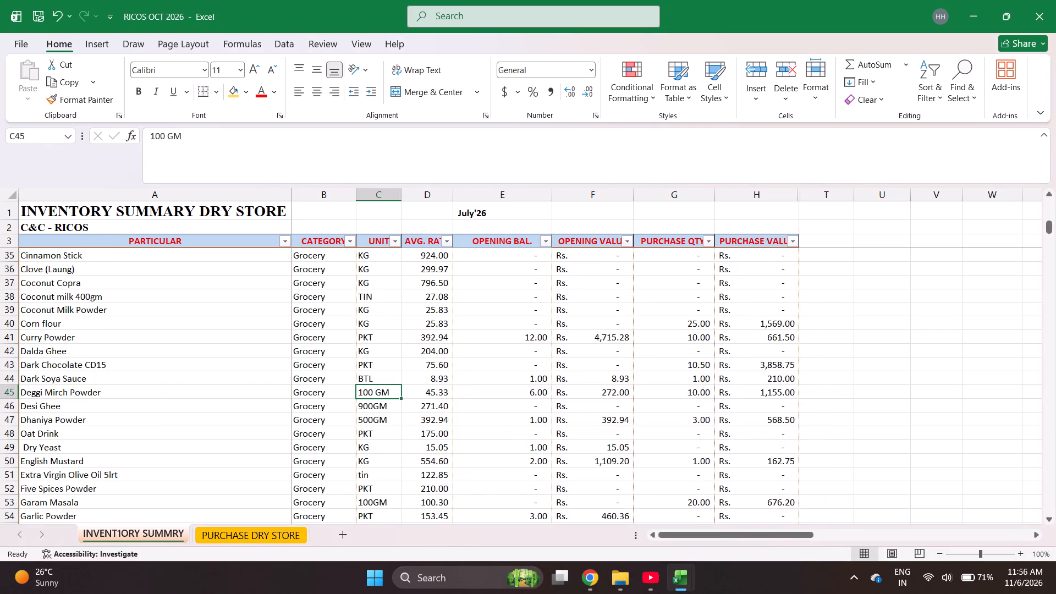
Search the inventory summary for NACHO and check the item's average rate and opening balance, continuing to the Nori Sheet row.
{"action": "key", "text": "ctrl+f"}
{"action": "type", "text": "NACHO"}
{"action": "key", "text": "Return"}
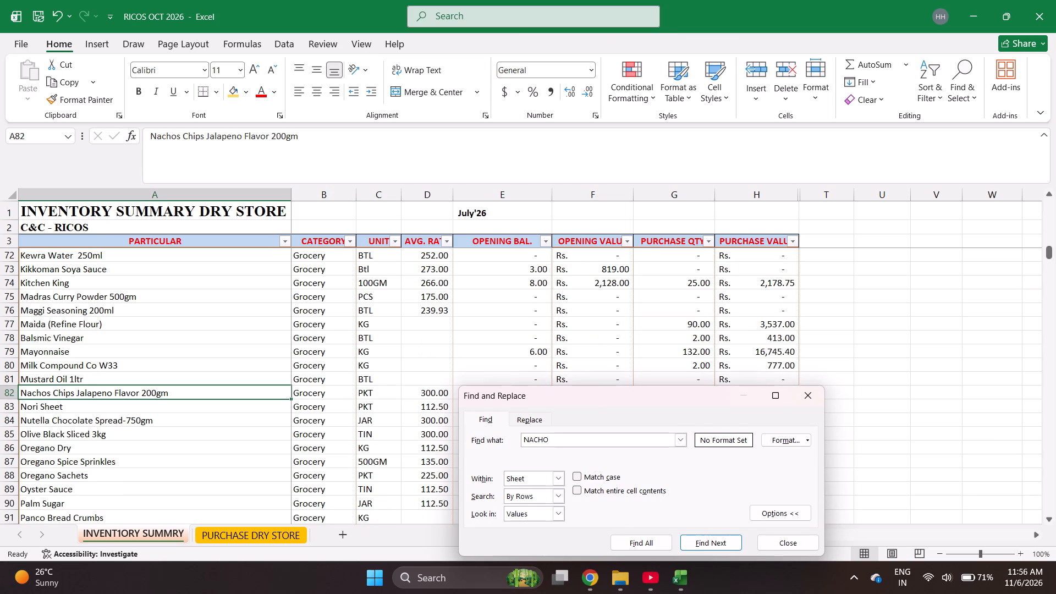
{"action": "key", "text": "Escape"}
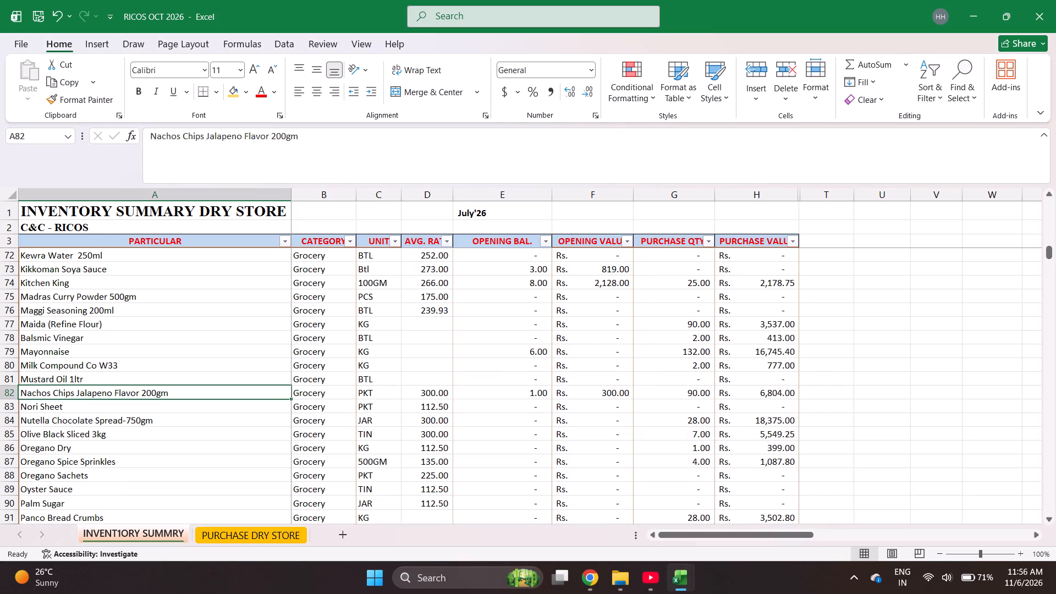
{"action": "key", "text": "Right"}
{"action": "key", "text": "Right"}
{"action": "key", "text": "Right"}
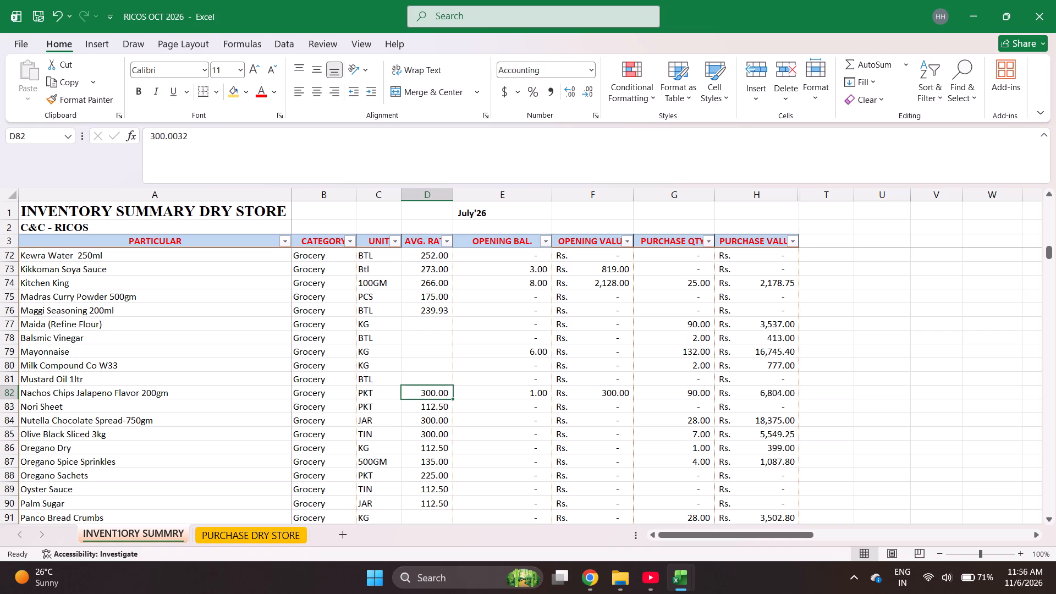
{"action": "key", "text": "Right"}
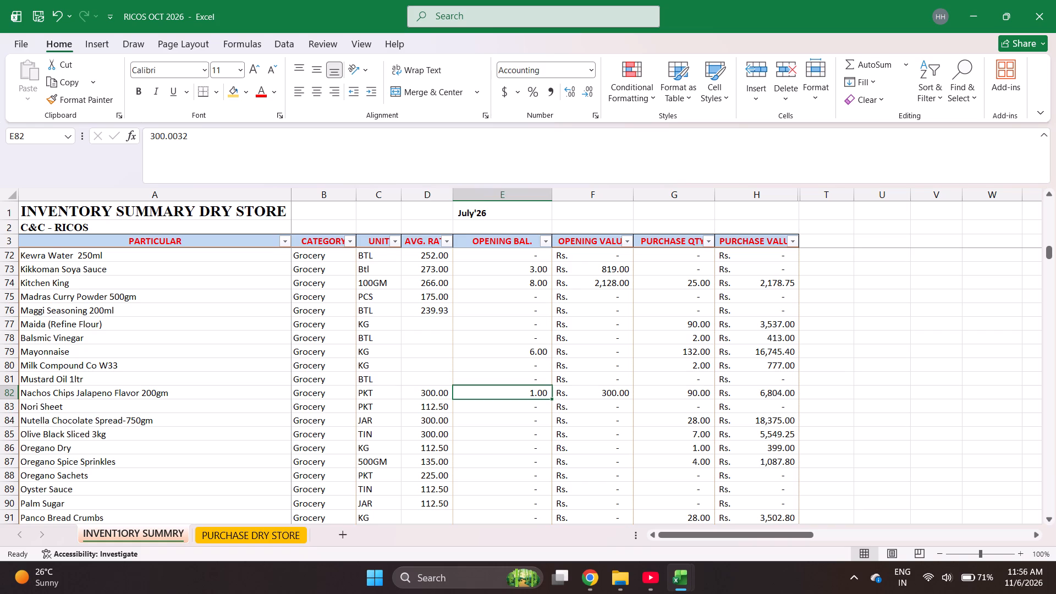
{"action": "key", "text": "Down"}
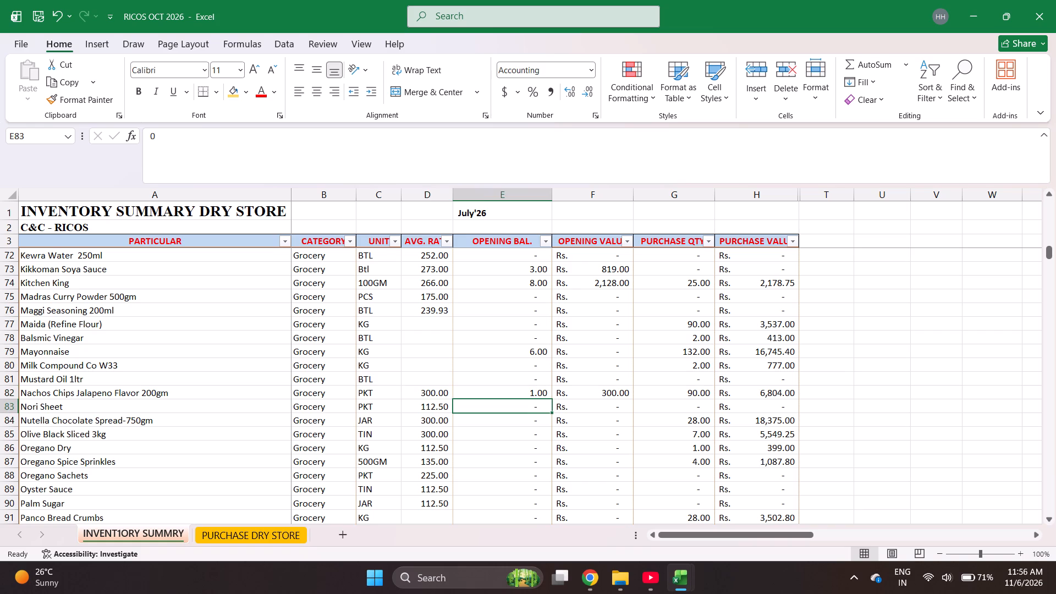
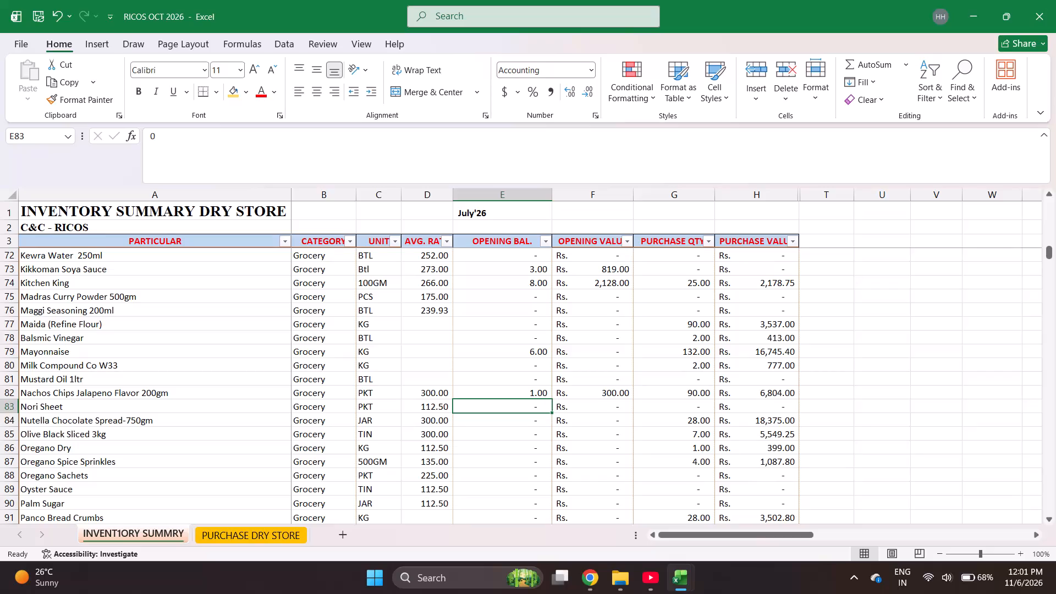
Enter an opening balance of 1 each for Nutella Chocolate Spread-750gm, Olive Black Sliced 3kg and Oregano Dry.
{"action": "key", "text": "Return"}
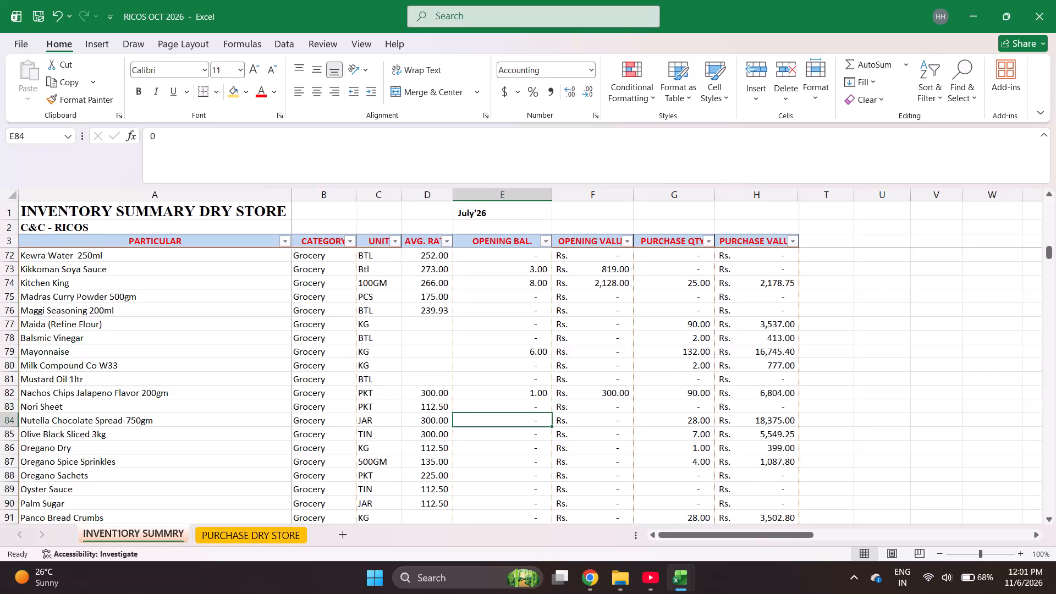
{"action": "key", "text": "1"}
{"action": "key", "text": "Return"}
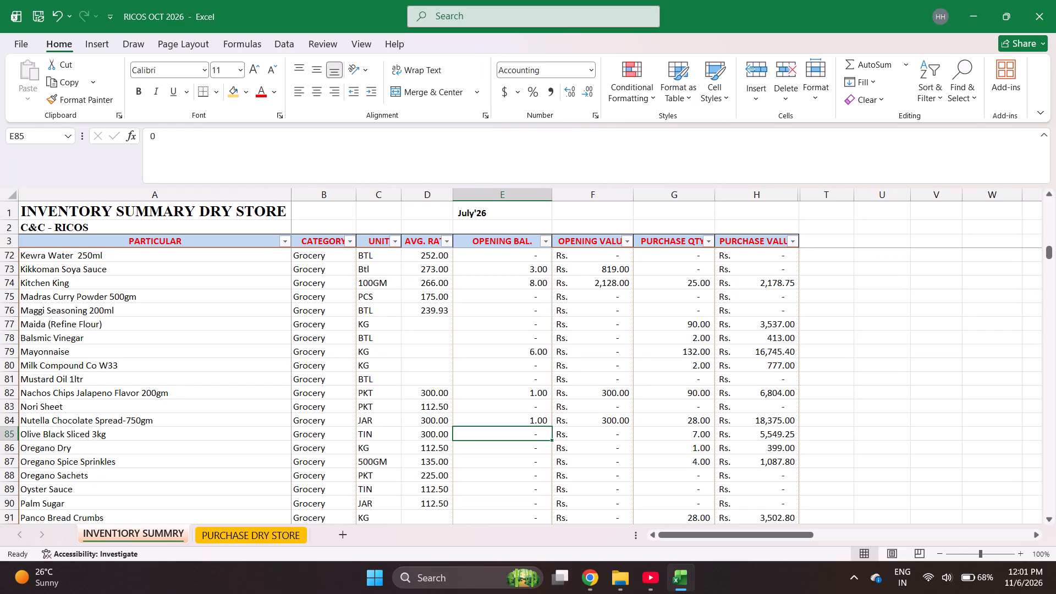
{"action": "key", "text": "1"}
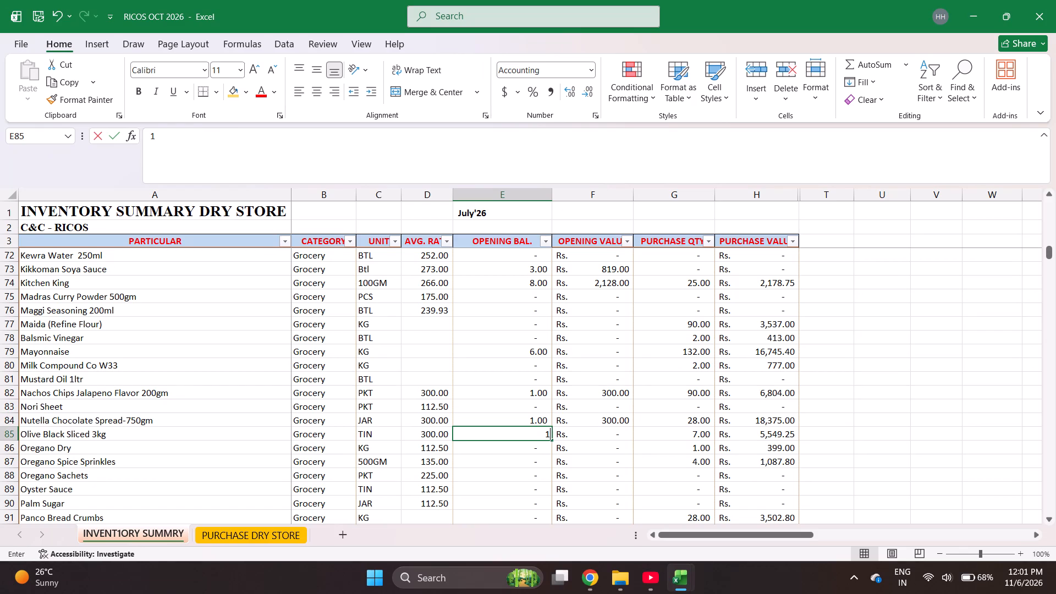
{"action": "key", "text": "Return"}
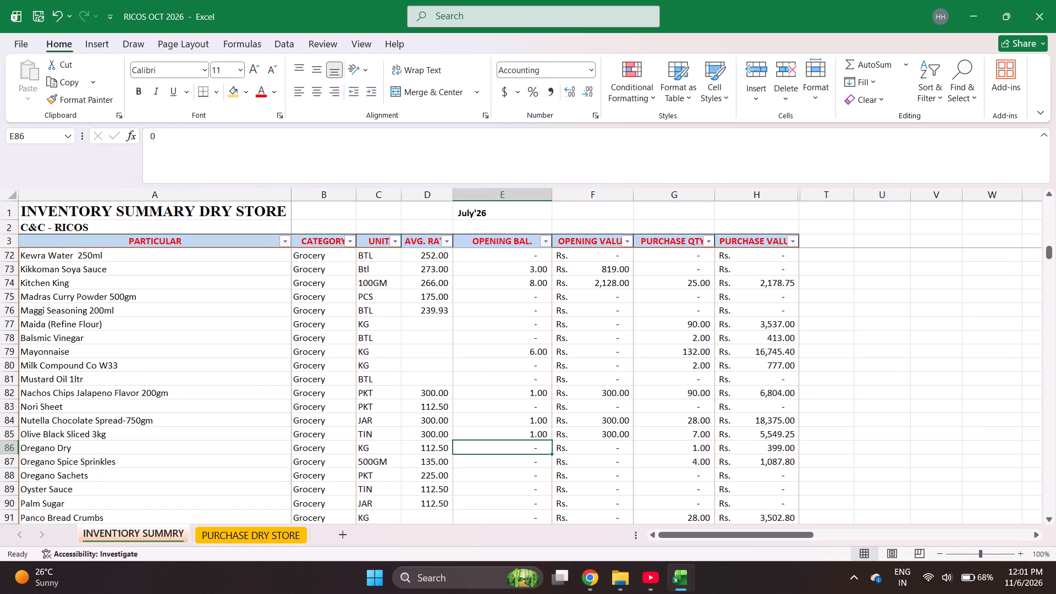
{"action": "key", "text": "1"}
{"action": "key", "text": "Return"}
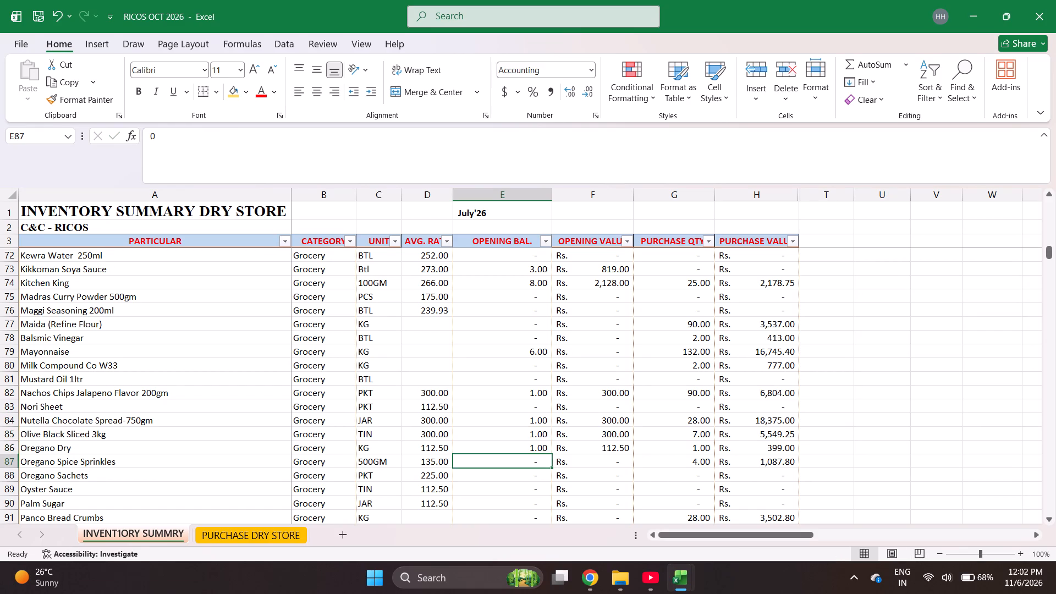
Enter opening balances of 3 for Oregano Sachets and 2 for Panco Bread Crumbs, leaving Palm Sugar's blank.
{"action": "key", "text": "Return"}
{"action": "key", "text": "3"}
{"action": "key", "text": "Return"}
{"action": "key", "text": "Return"}
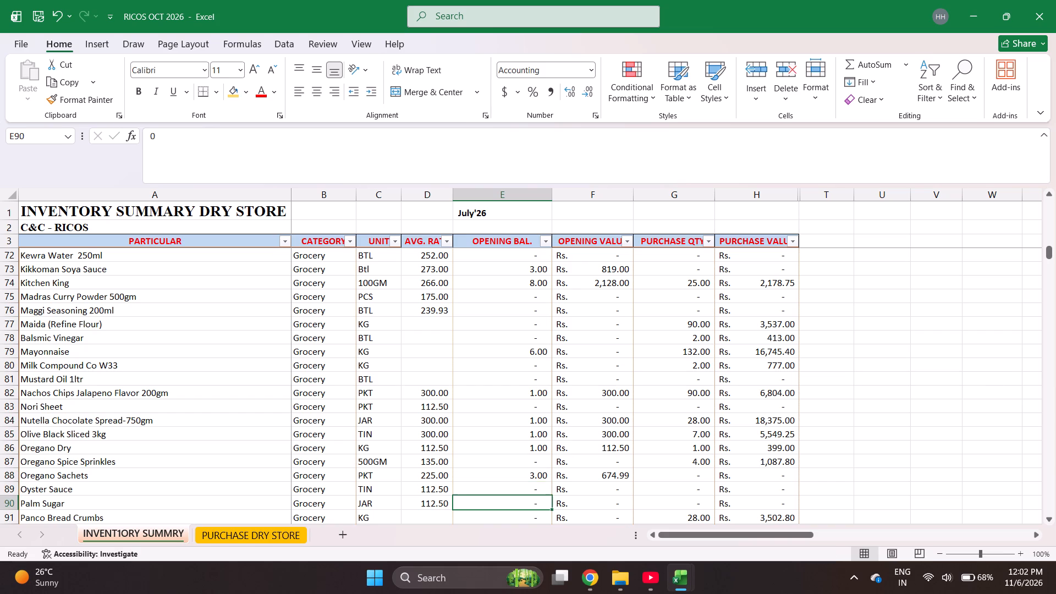
{"action": "key", "text": "2"}
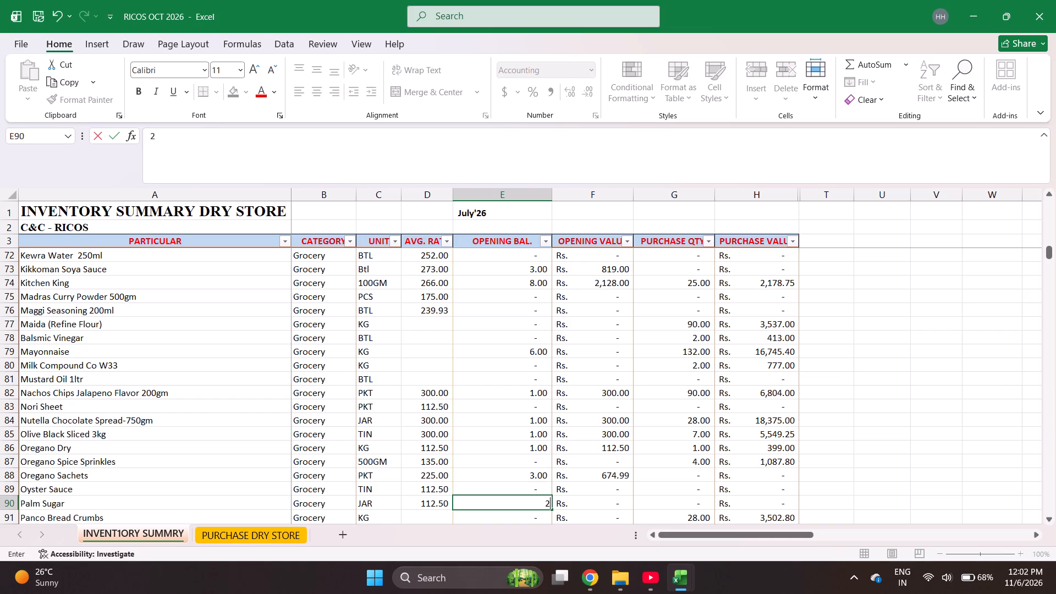
{"action": "key", "text": "BackSpace"}
{"action": "key", "text": "Return"}
{"action": "key", "text": "2"}
{"action": "key", "text": "Return"}
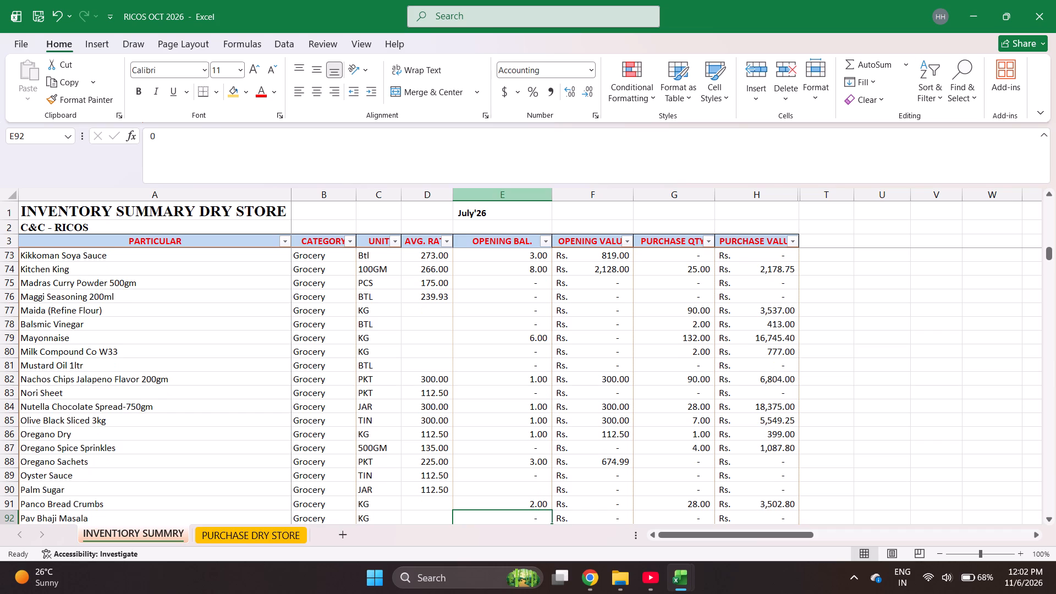
Save the workbook.
{"action": "key", "text": "ctrl+s"}
Search the inventory summary for PAPRIKA and go to the Paprika Powder row's opening balance.
{"action": "key", "text": "ctrl+f"}
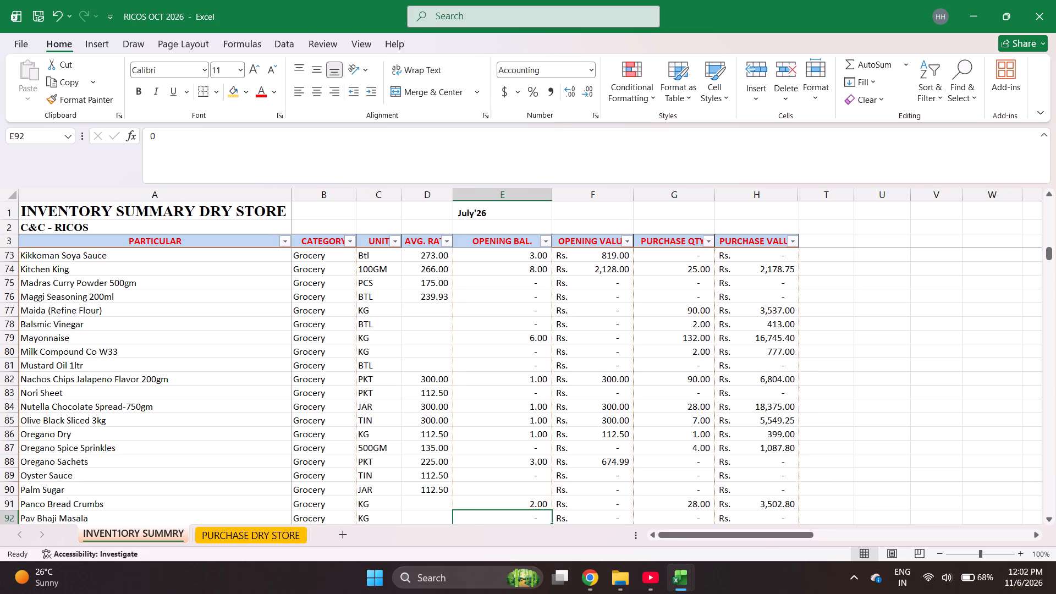
{"action": "type", "text": "PAPRIKA"}
{"action": "key", "text": "Return"}
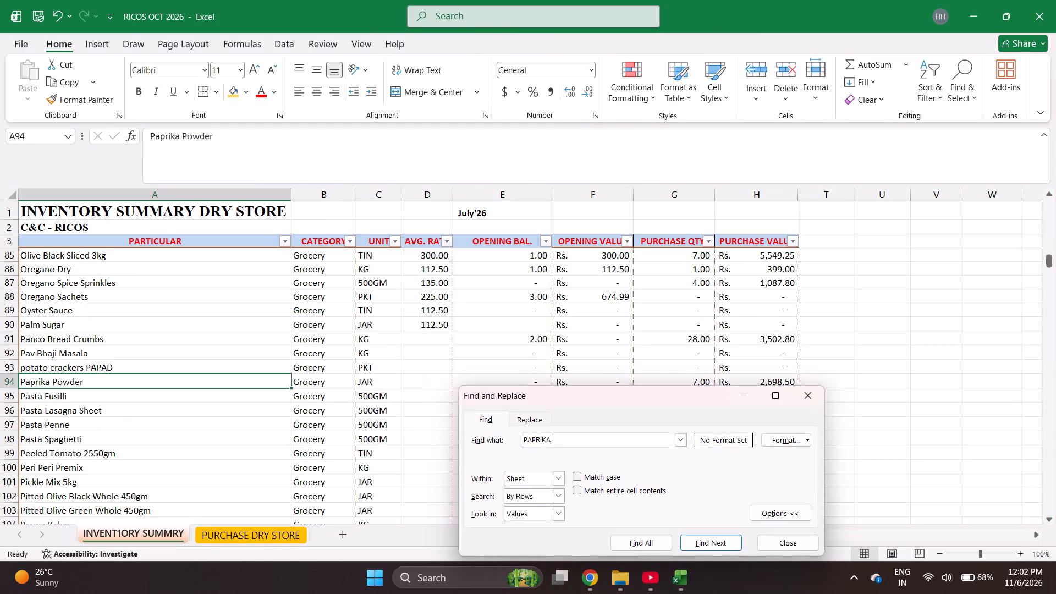
{"action": "key", "text": "Escape"}
{"action": "key", "text": "Right"}
{"action": "key", "text": "Right"}
{"action": "key", "text": "Right"}
{"action": "key", "text": "Right"}
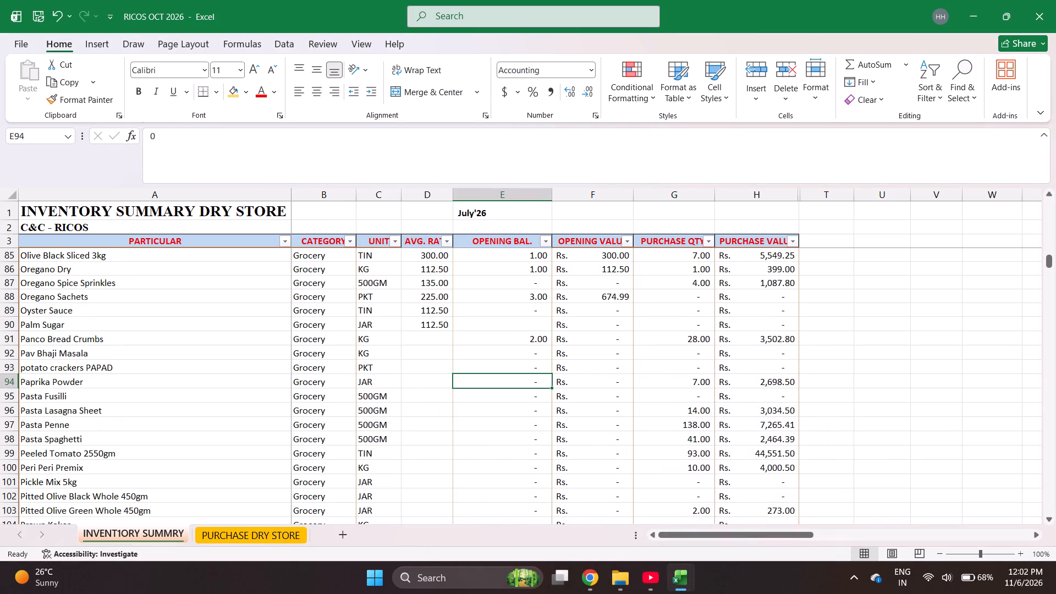
Hide the average rate column D in the inventory summary.
{"action": "key", "text": "Left"}
{"action": "key", "text": "shift+Left"}
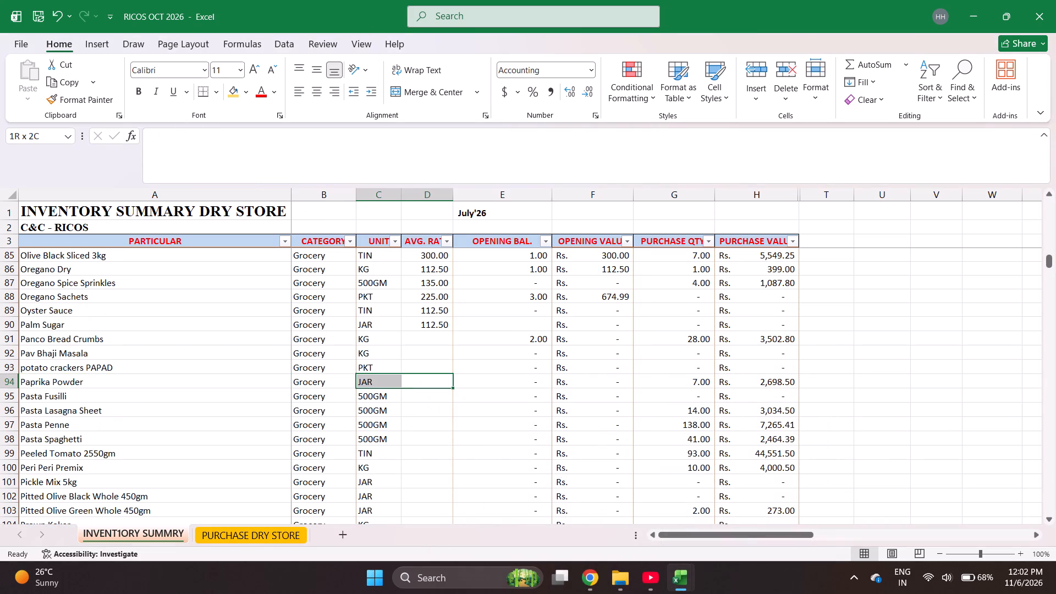
{"action": "key", "text": "shift+Right"}
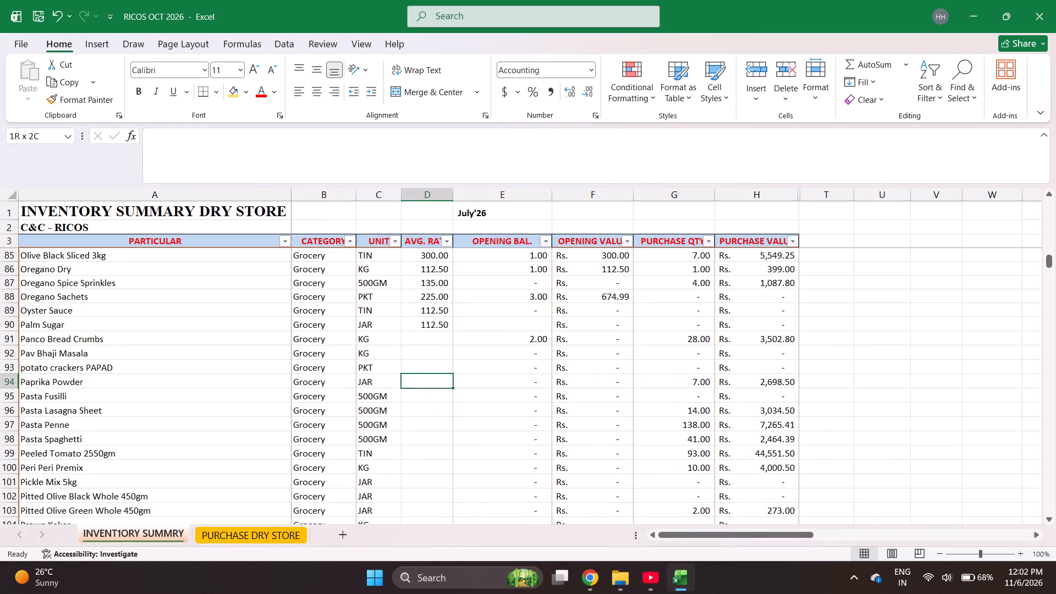
{"action": "key", "text": "ctrl+0"}
Enter opening balances of 3 for Paprika Powder, 30 for Pasta Penne and 1 for Peri Peri Premix.
{"action": "key", "text": "Right"}
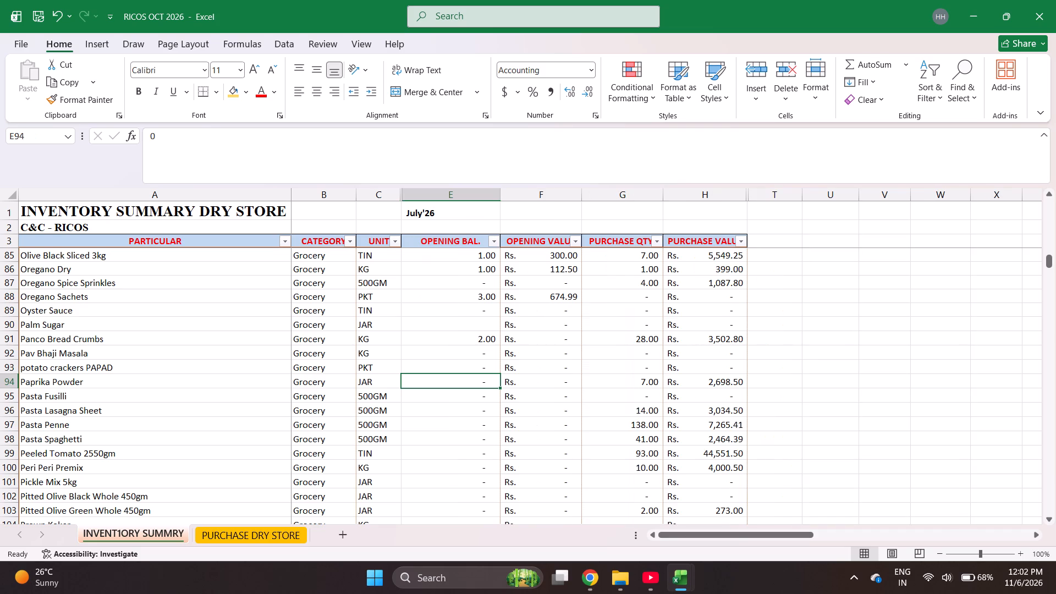
{"action": "key", "text": "3"}
{"action": "key", "text": "Return"}
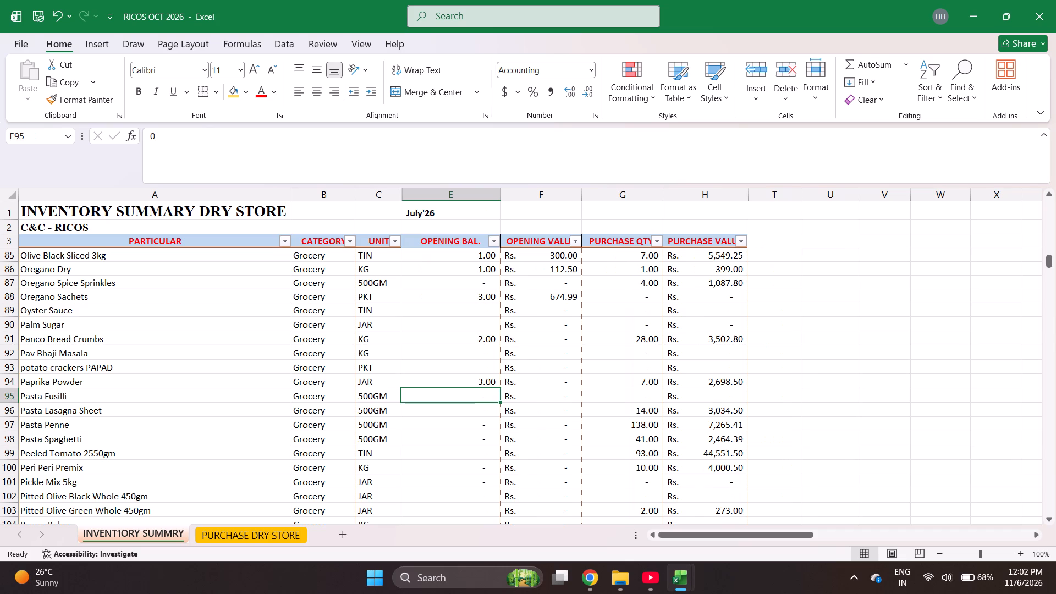
{"action": "key", "text": "Return"}
{"action": "key", "text": "Return"}
{"action": "type", "text": "30"}
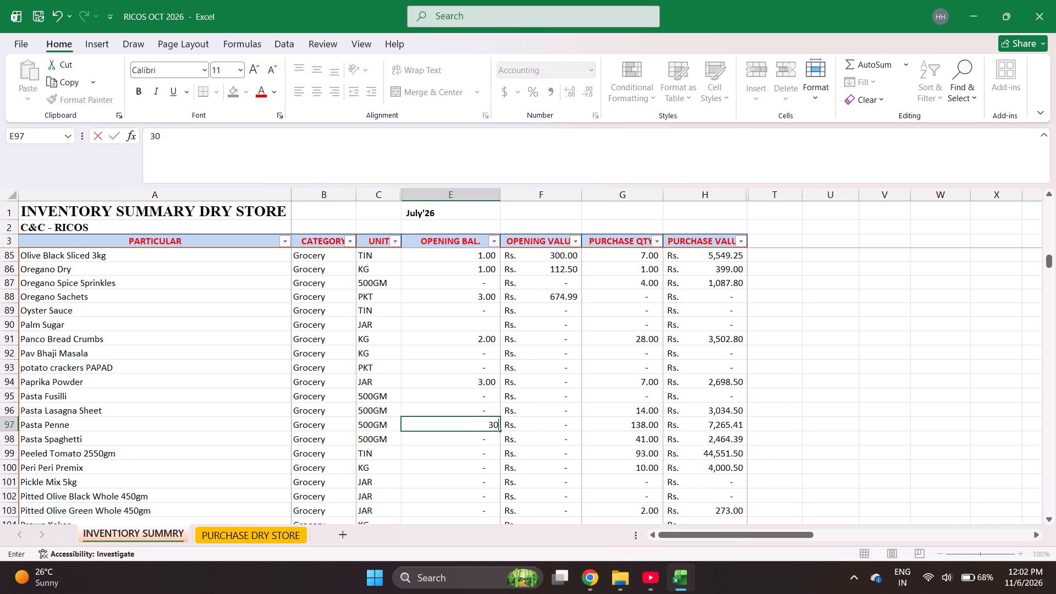
{"action": "key", "text": "Return"}
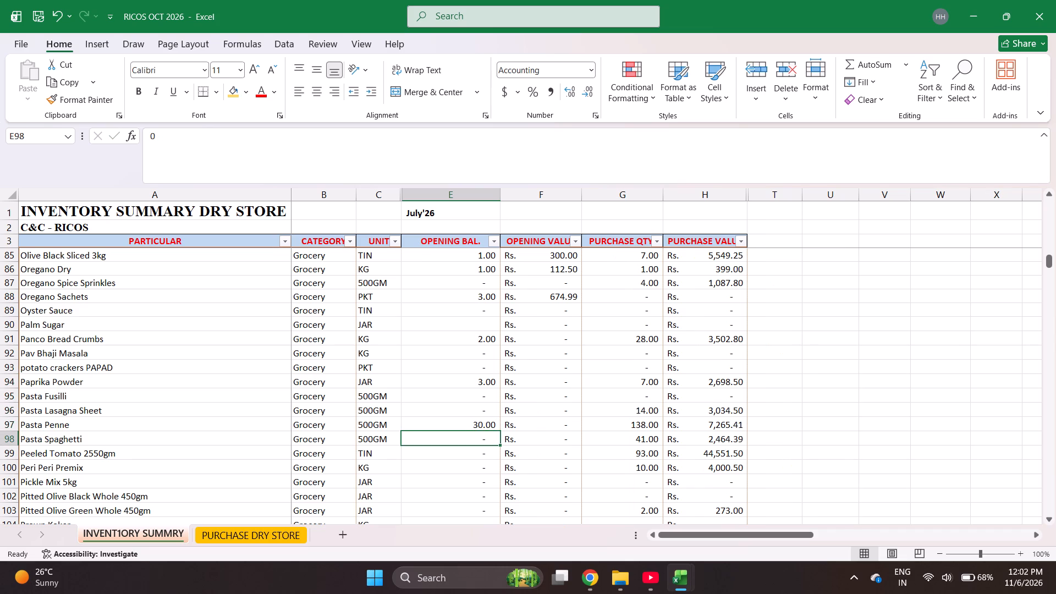
{"action": "key", "text": "Return"}
{"action": "key", "text": "Return"}
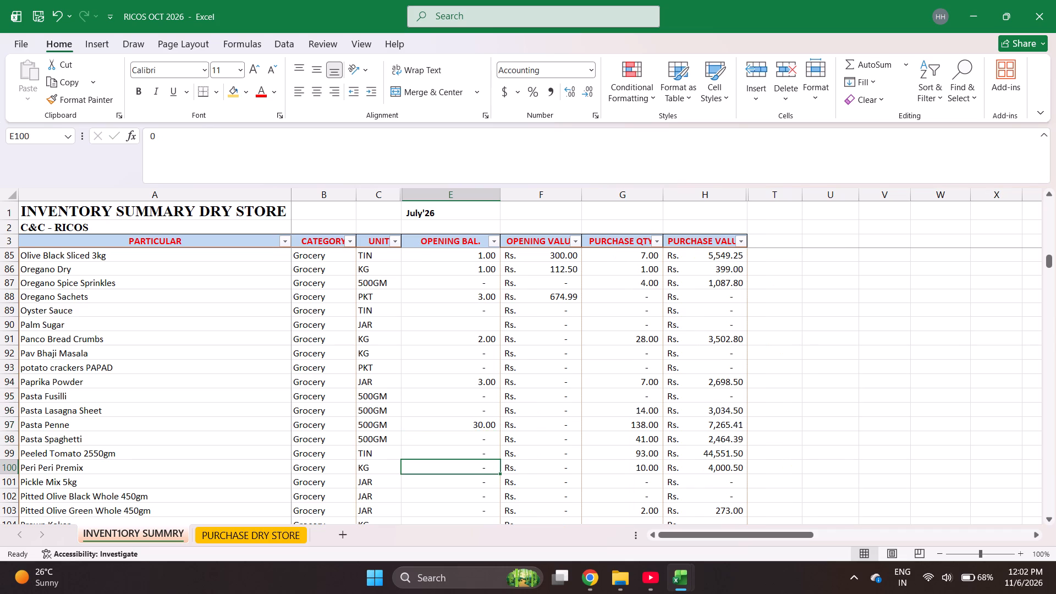
{"action": "key", "text": "1"}
{"action": "key", "text": "Return"}
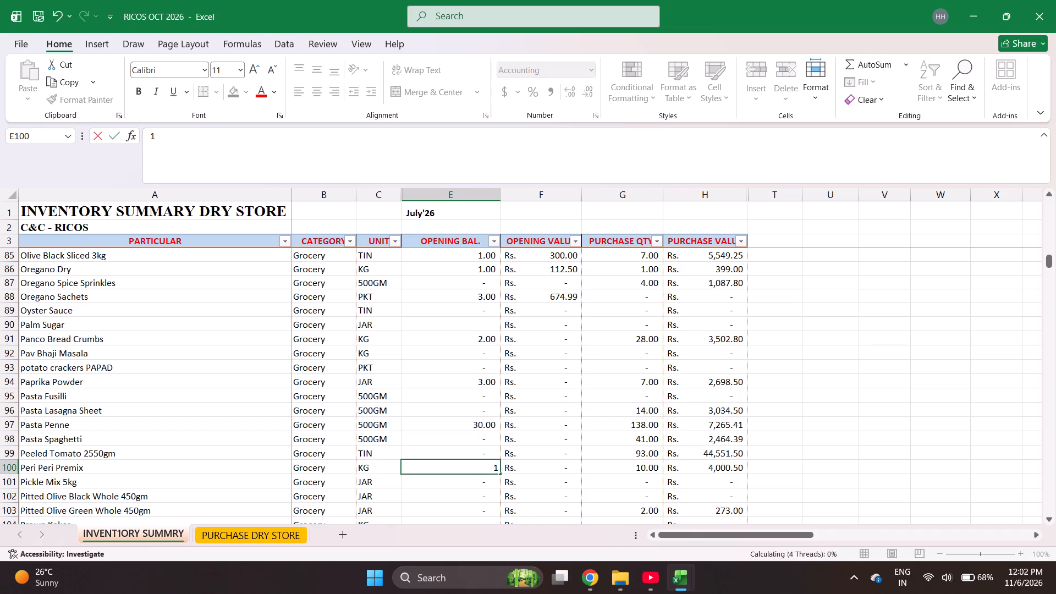
Enter opening balances of 12 for M FOLD NAPKIN, 4 for Red Chili Powder (Teekha Lal) and 2 for Red Colour.
{"action": "key", "text": "Return"}
{"action": "key", "text": "Return"}
{"action": "key", "text": "Return"}
{"action": "key", "text": "Return"}
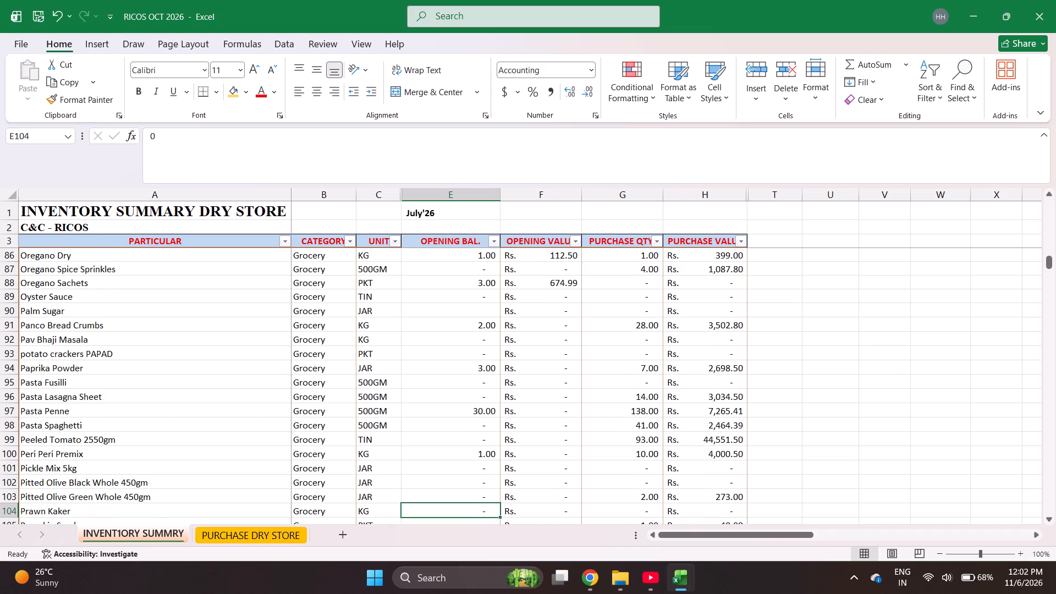
{"action": "key", "text": "Return"}
{"action": "key", "text": "Return"}
{"action": "key", "text": "Up"}
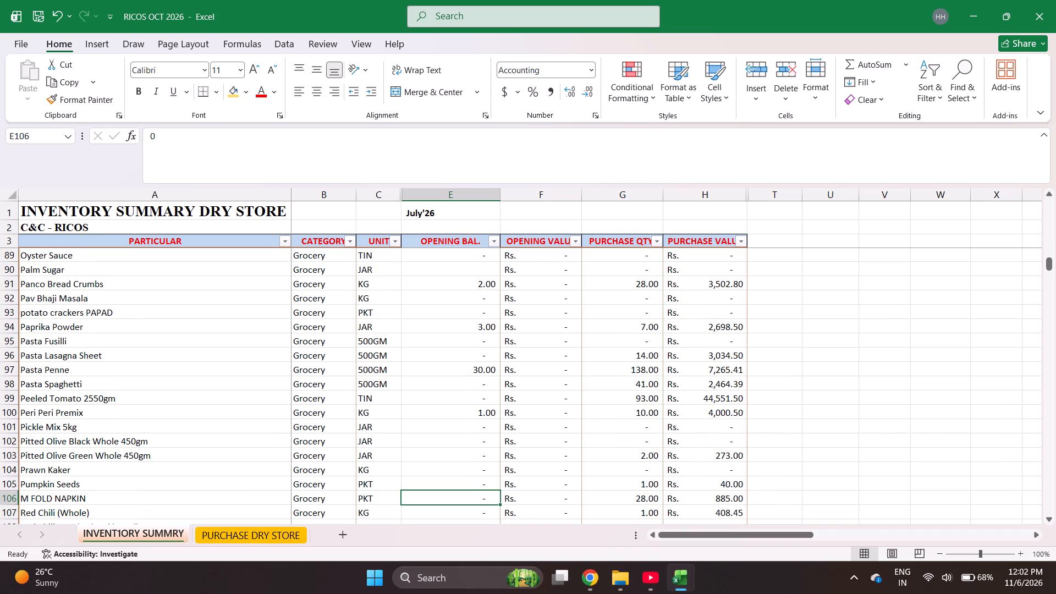
{"action": "type", "text": "12"}
{"action": "key", "text": "Return"}
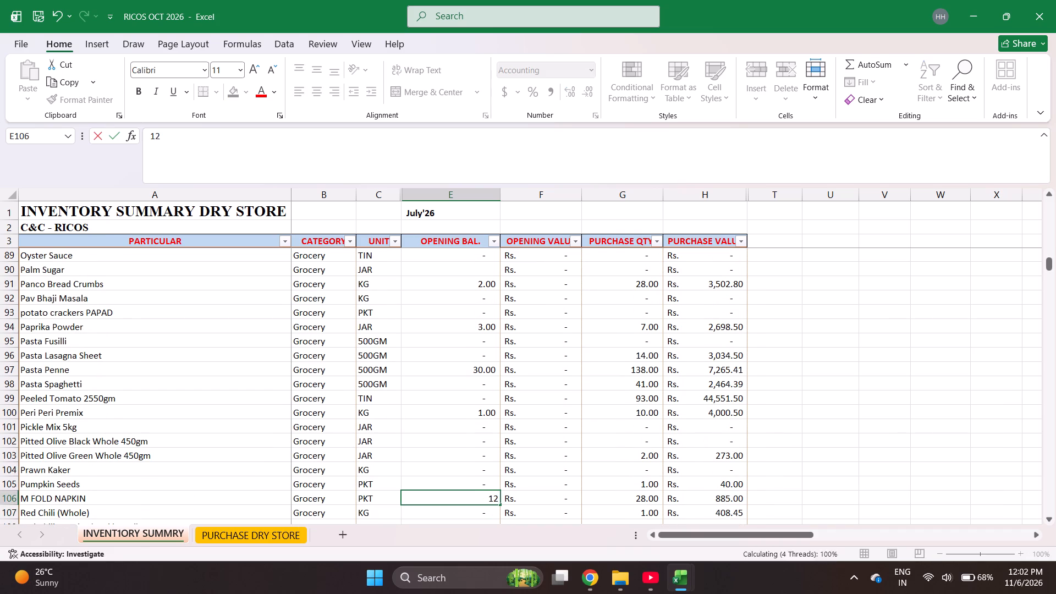
{"action": "key", "text": "Return"}
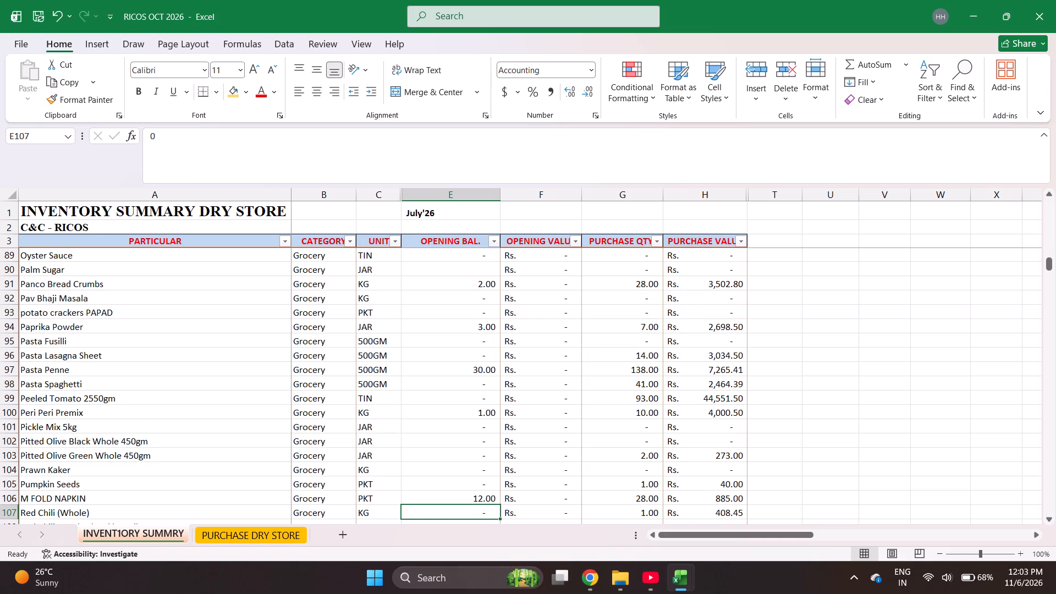
{"action": "key", "text": "4"}
{"action": "key", "text": "Return"}
{"action": "key", "text": "2"}
{"action": "key", "text": "Return"}
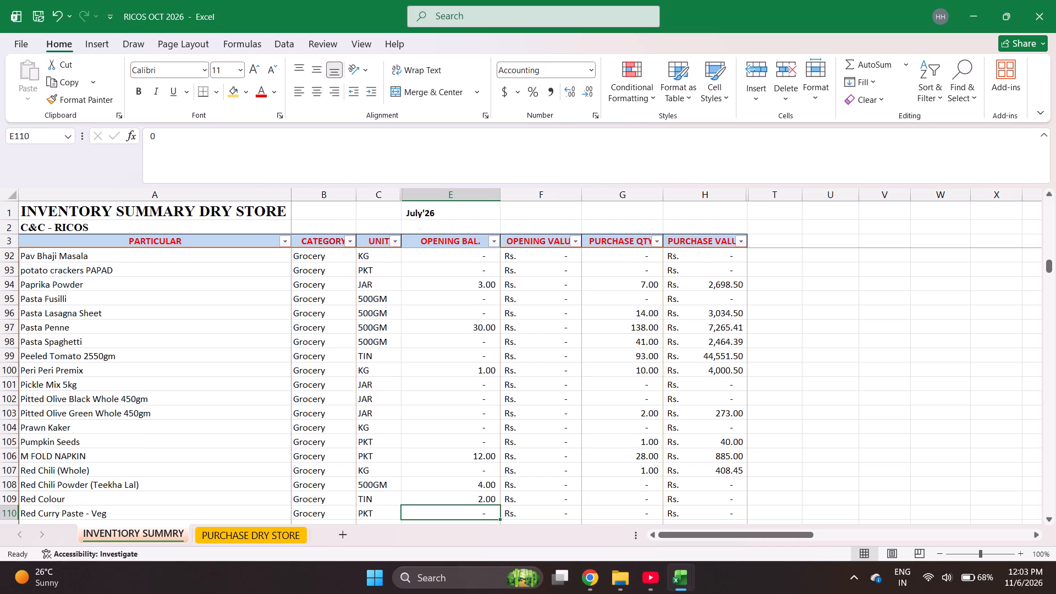
Enter an opening balance of 10 for Salt, passing over the items from Red Curry Paste - Veg to Saffron (Kesar).
{"action": "key", "text": "Return"}
{"action": "key", "text": "Return"}
{"action": "key", "text": "Return"}
{"action": "key", "text": "Return"}
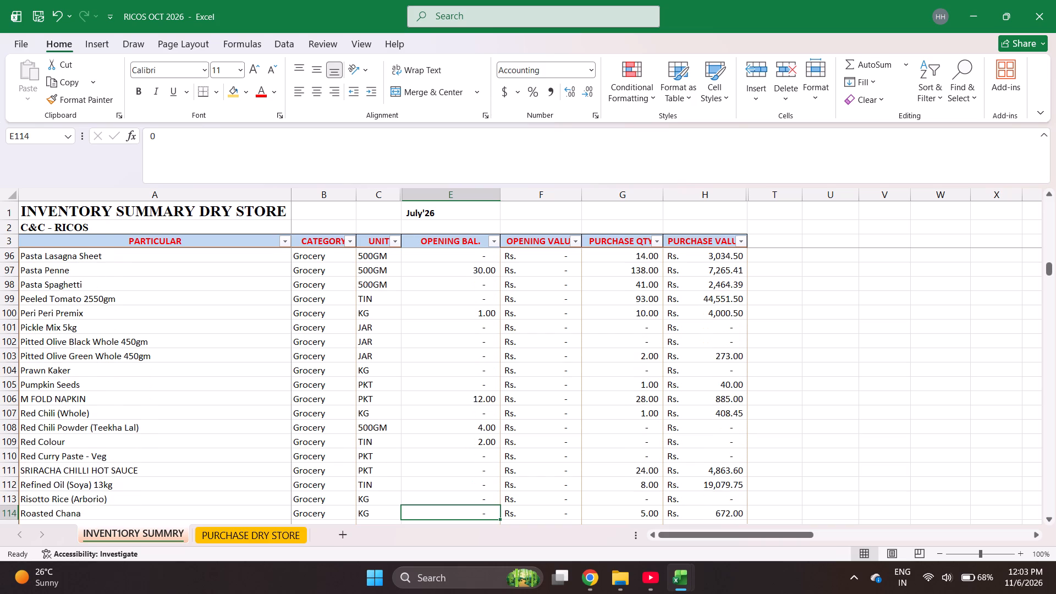
{"action": "key", "text": "Return"}
{"action": "key", "text": "Return"}
{"action": "key", "text": "Return"}
{"action": "key", "text": "Return"}
{"action": "key", "text": "Return"}
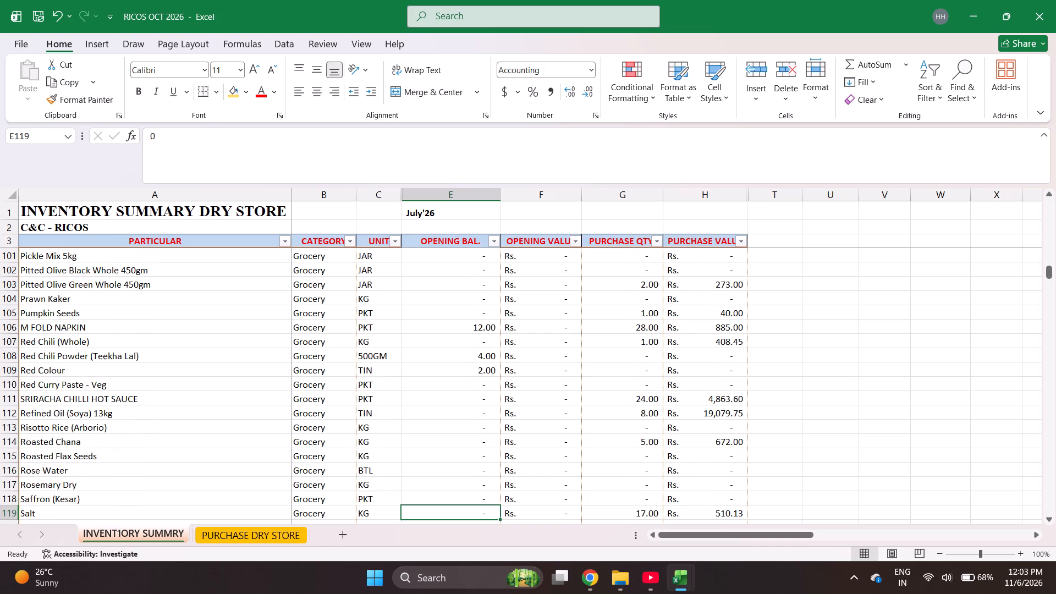
{"action": "key", "text": "Return"}
{"action": "key", "text": "Up"}
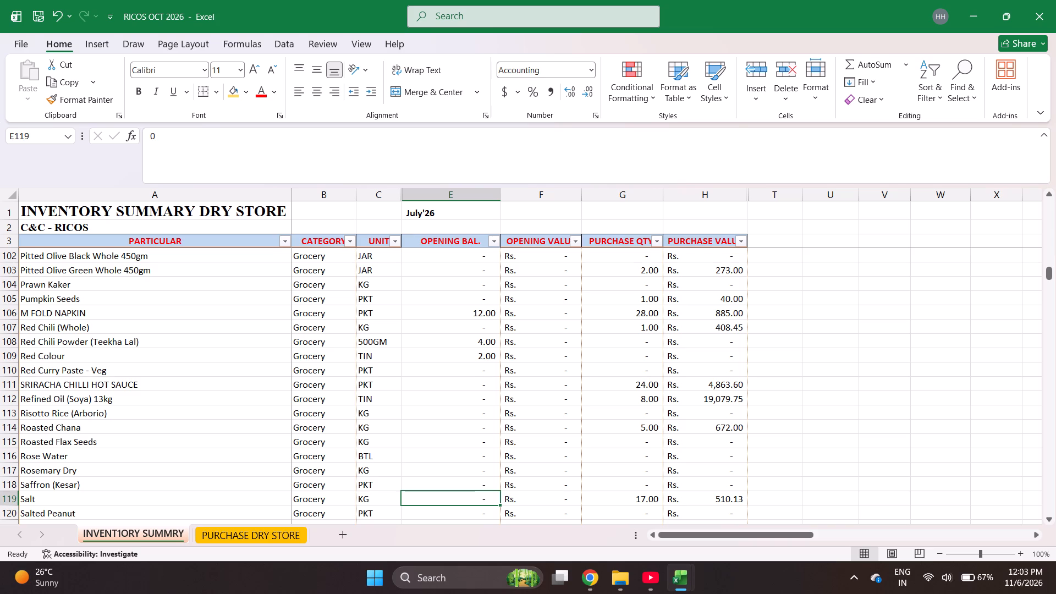
{"action": "type", "text": "10"}
{"action": "key", "text": "Return"}
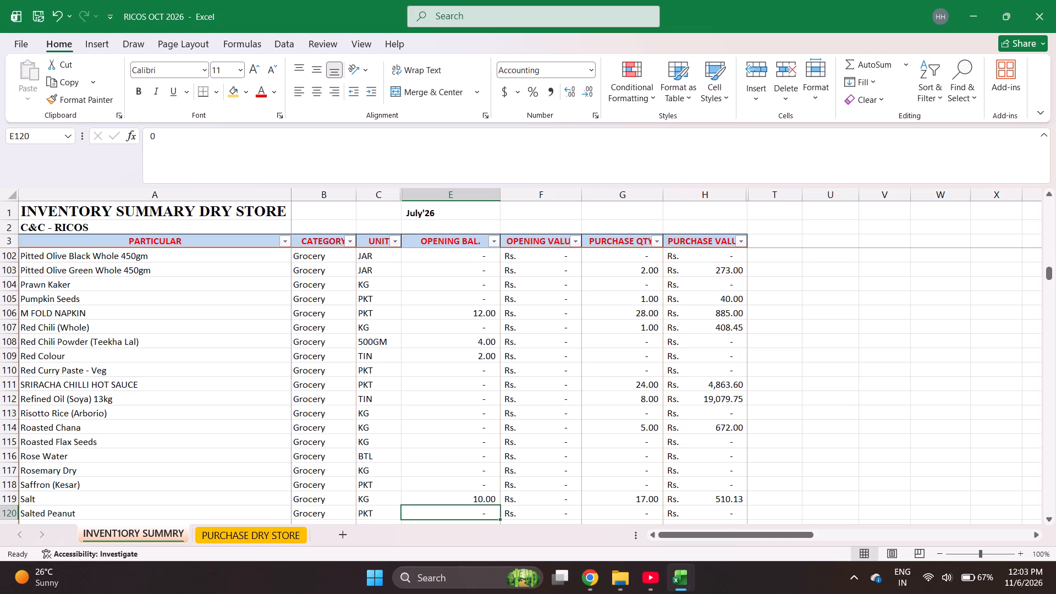
Enter opening balances of 1 for Soya Bean (Badi) and 2 for Sriracha Sauce.
{"action": "key", "text": "Return"}
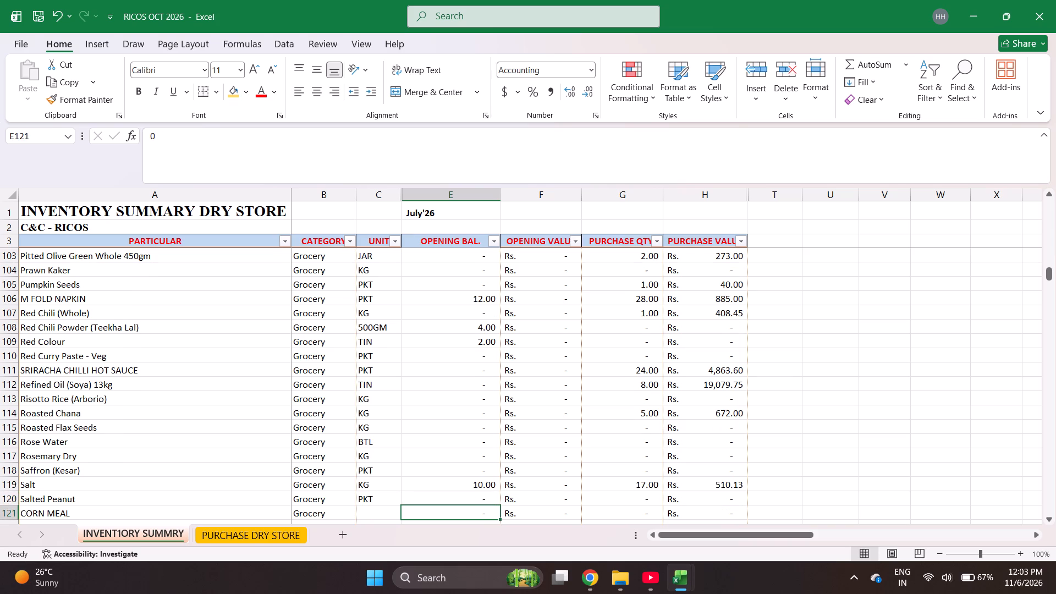
{"action": "key", "text": "Return"}
{"action": "key", "text": "Return"}
{"action": "key", "text": "Return"}
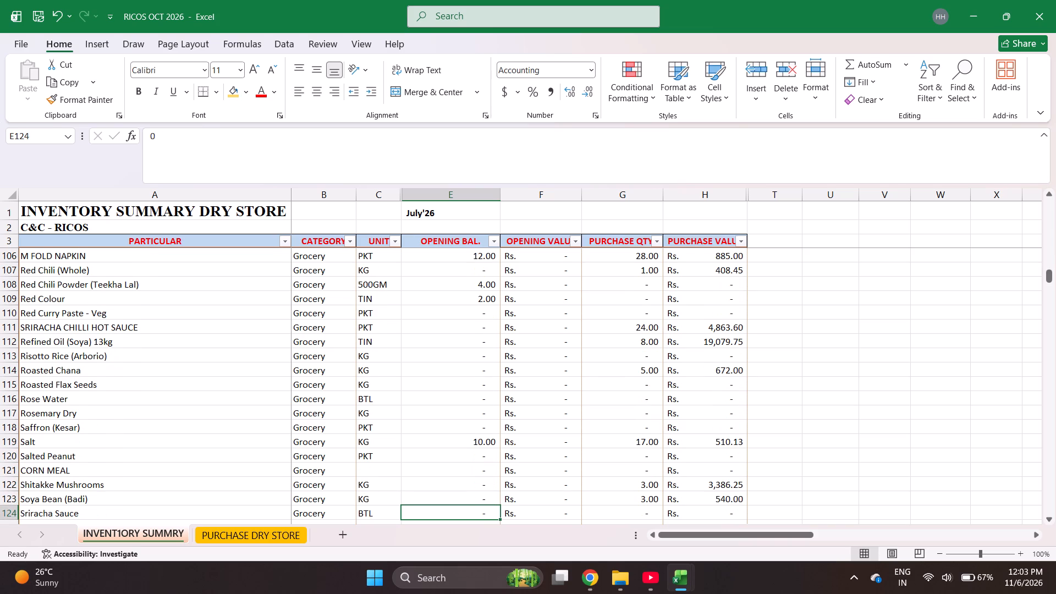
{"action": "key", "text": "Up"}
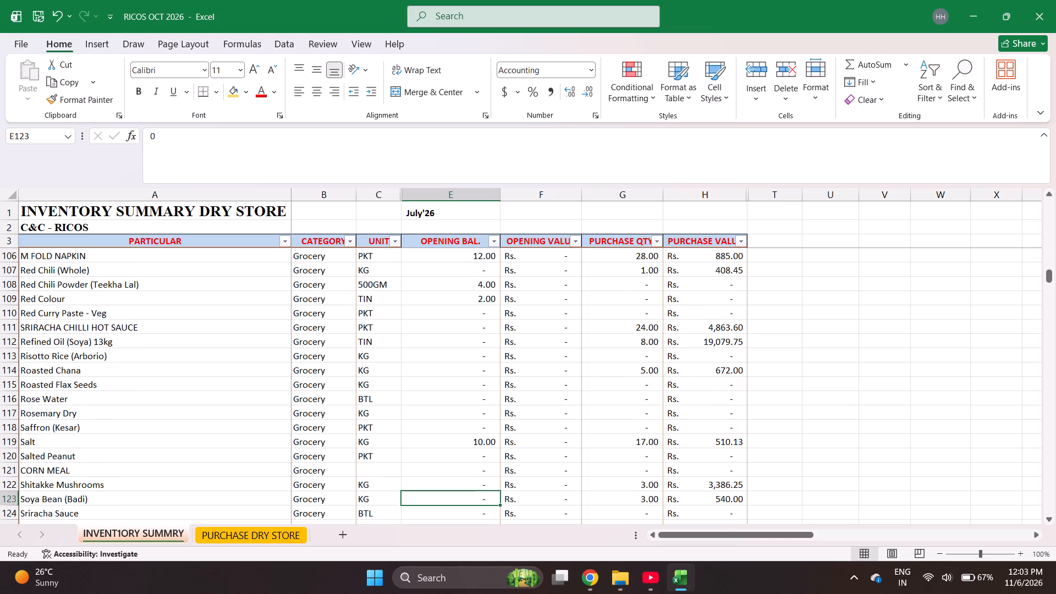
{"action": "key", "text": "1"}
{"action": "key", "text": "Return"}
{"action": "key", "text": "2"}
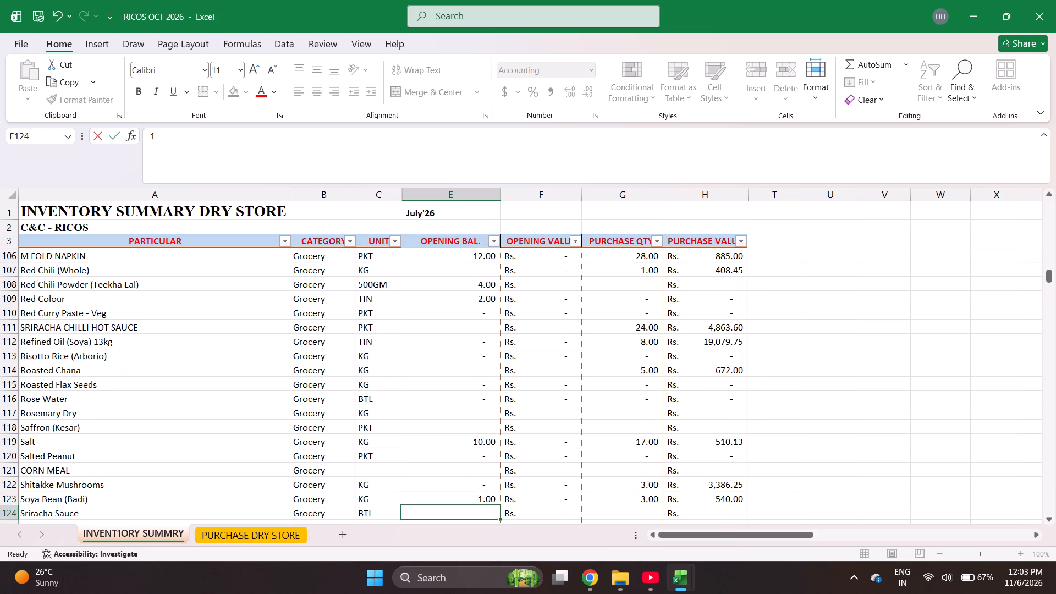
{"action": "key", "text": "Return"}
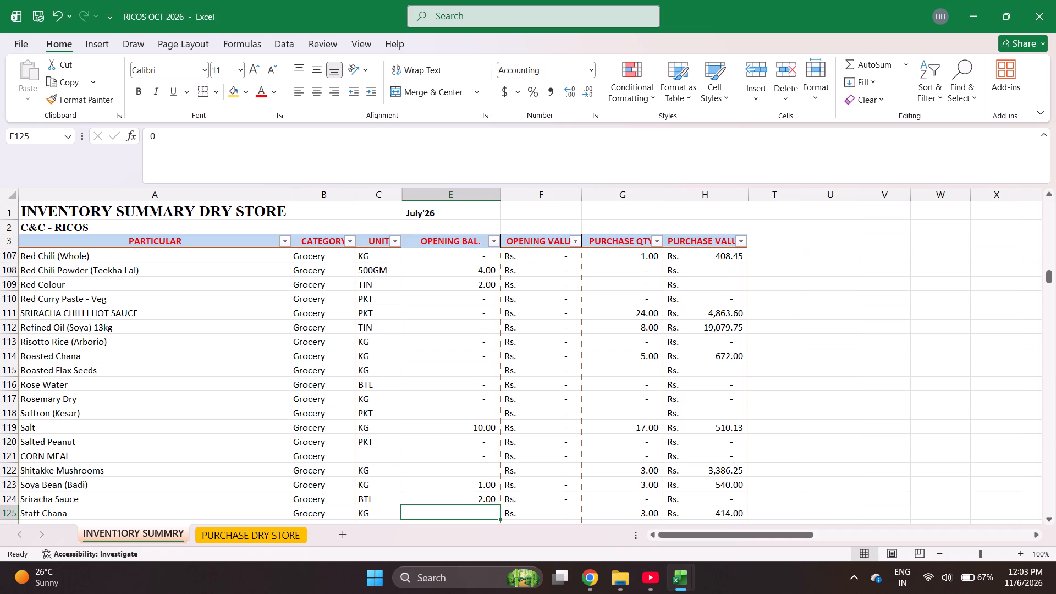
Enter opening balances of 3 for Staff Lobiya and 3 for RAJMA, passing over Staff Chana to Staff Dal (Mix Dal).
{"action": "key", "text": "Return"}
{"action": "key", "text": "Return"}
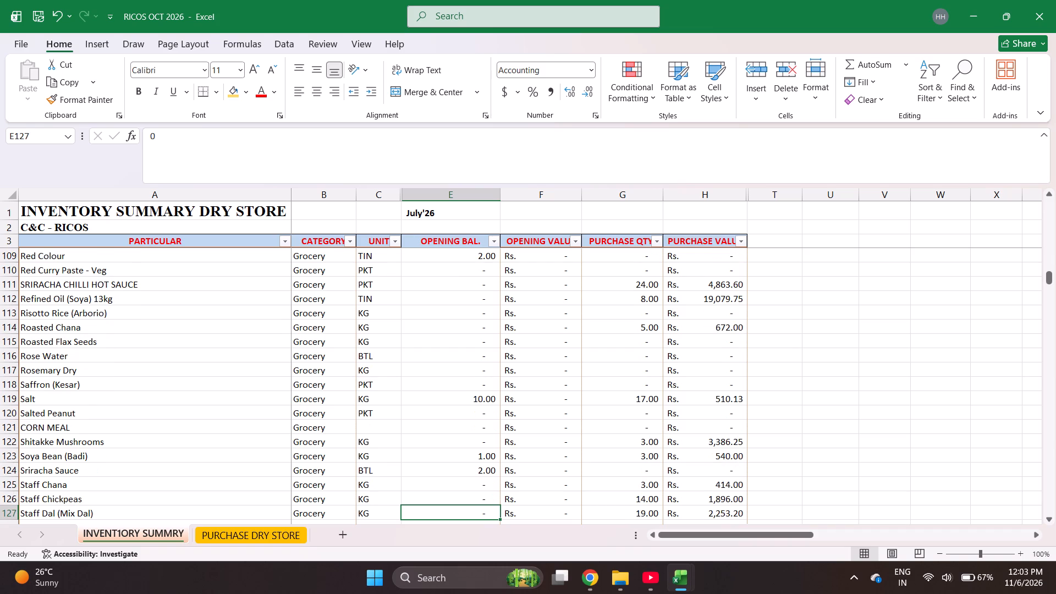
{"action": "key", "text": "Return"}
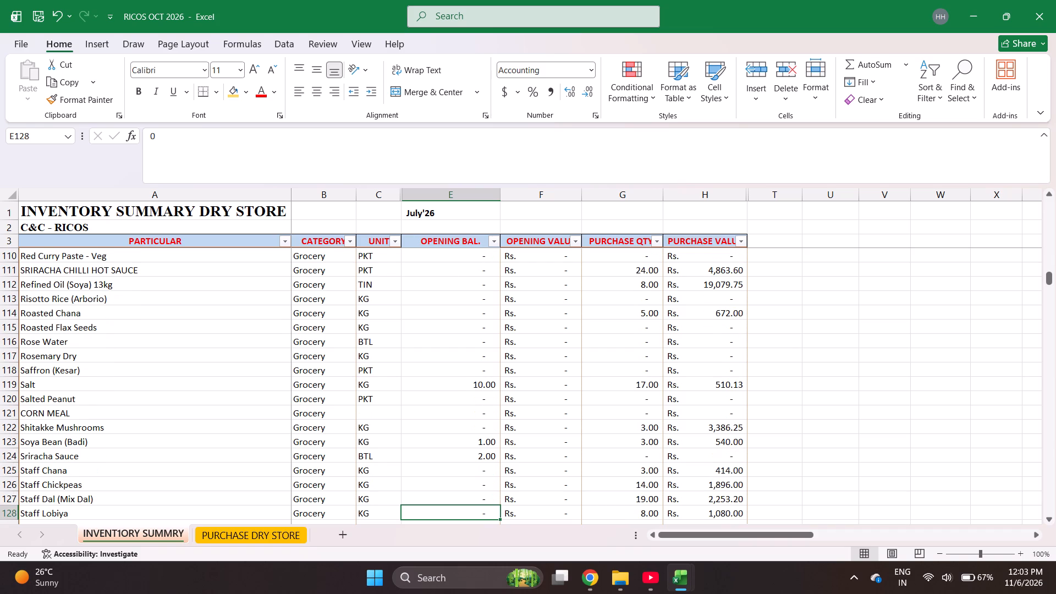
{"action": "key", "text": "3"}
{"action": "key", "text": "Return"}
{"action": "key", "text": "3"}
{"action": "key", "text": "Return"}
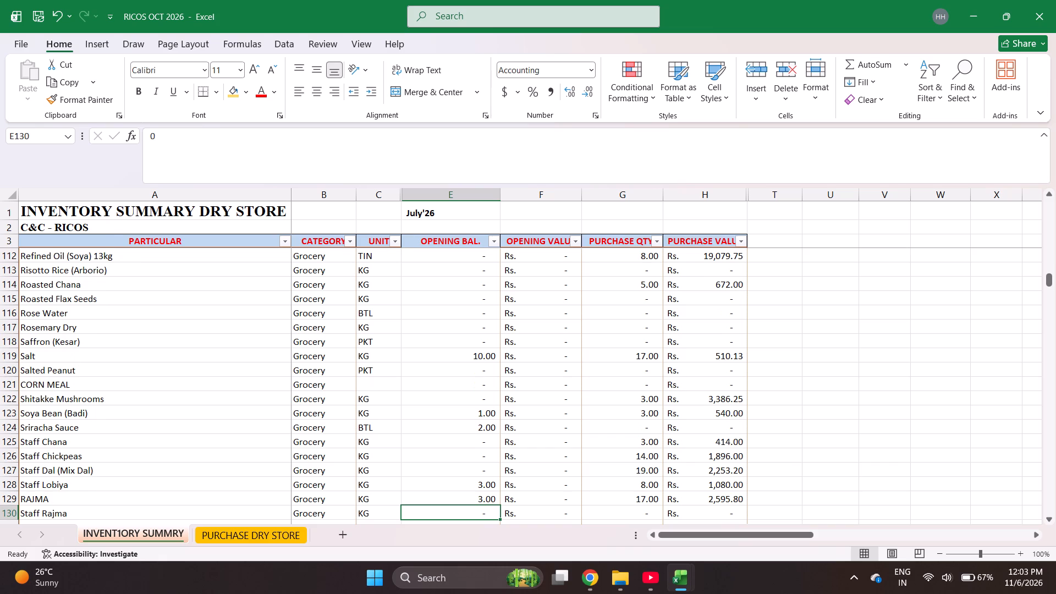
Enter the Staff Rice opening balance as the formula =8*30, passing over Staff Rajma.
{"action": "key", "text": "Return"}
{"action": "key", "text": "8"}
{"action": "key", "text": "Return"}
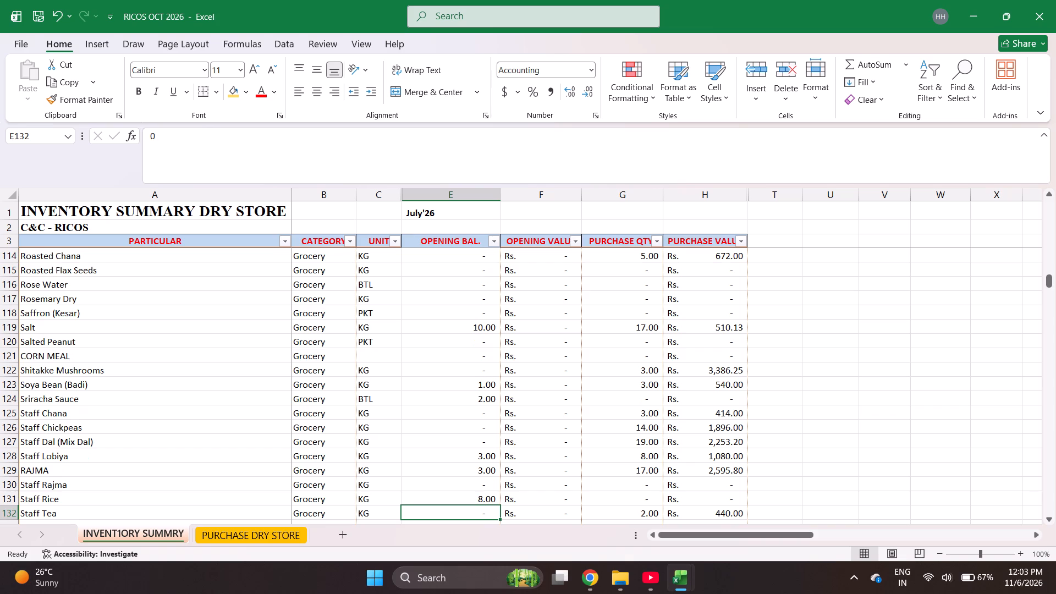
{"action": "key", "text": "Up"}
{"action": "type", "text": "=8*"}
{"action": "type", "text": "30"}
{"action": "key", "text": "Return"}
Enter opening balances of 1 each for Staff Tea, Strawberry Filling and Sumac Powder(400G), passing over Sugar and SunDried Tomato 285gm.
{"action": "key", "text": "1"}
{"action": "key", "text": "Return"}
{"action": "key", "text": "1"}
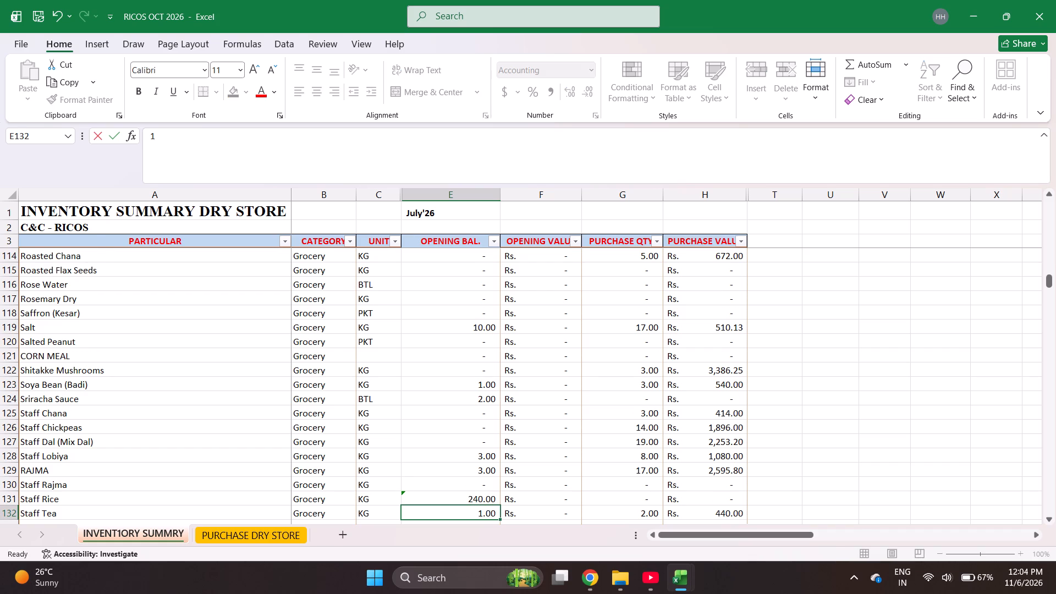
{"action": "key", "text": "Return"}
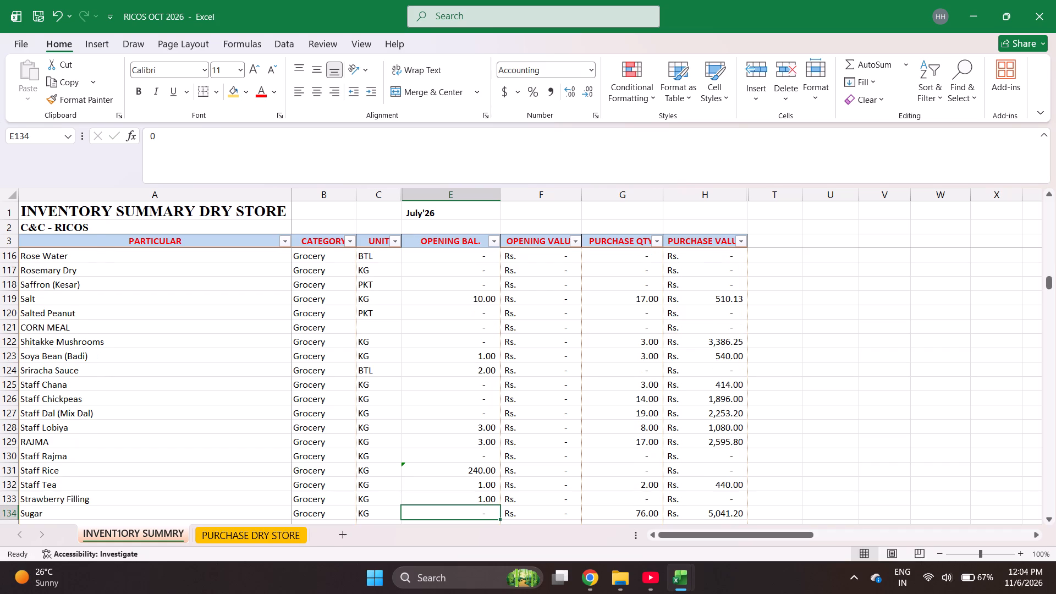
{"action": "key", "text": "Return"}
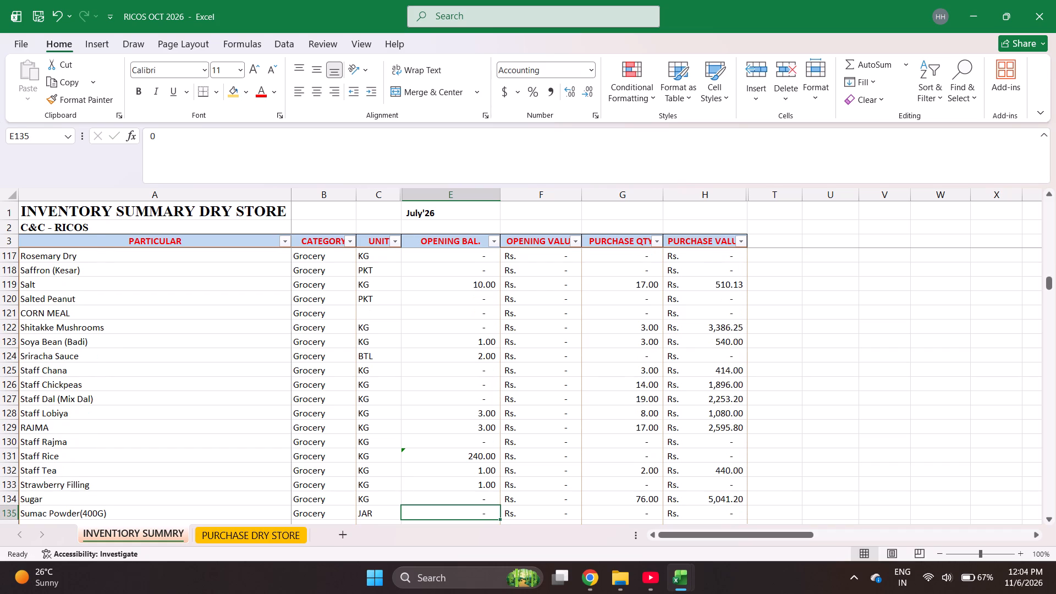
{"action": "key", "text": "1"}
{"action": "key", "text": "Return"}
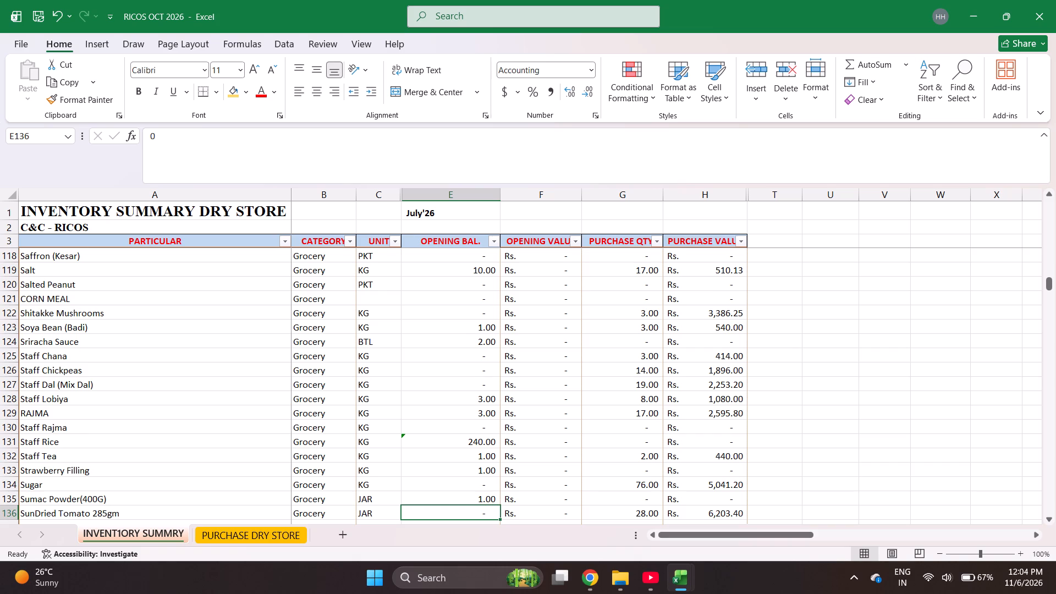
{"action": "key", "text": "Return"}
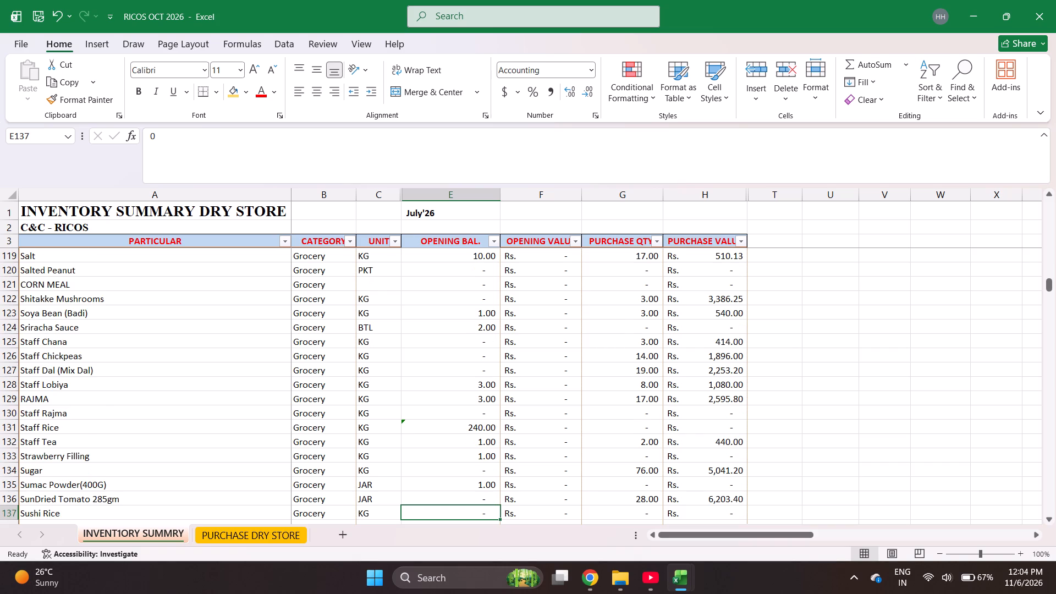
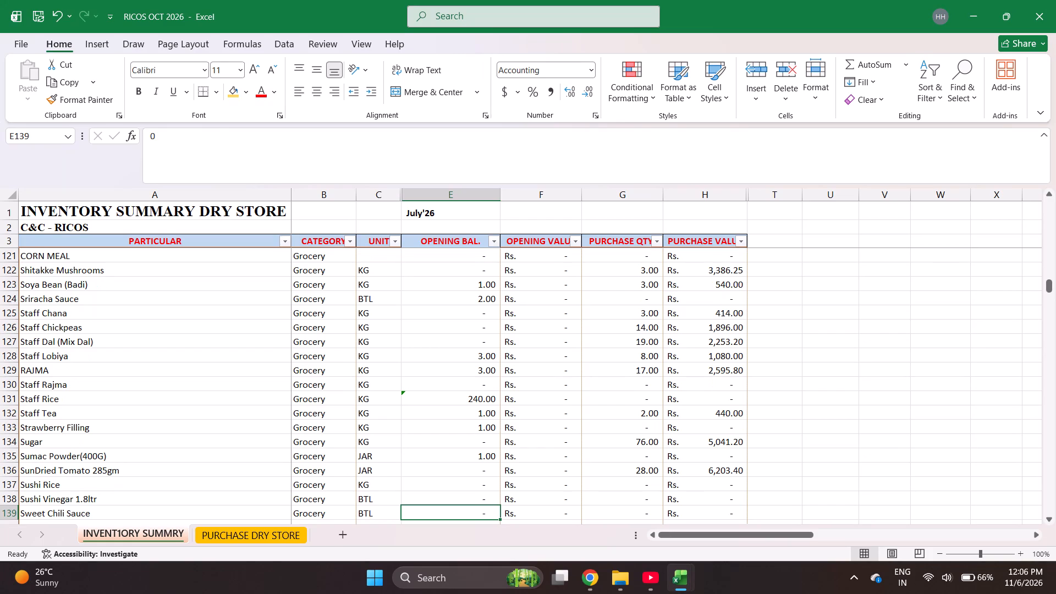
Find TABA and enter an opening balance of 5 for Tabasco Sauce (Red)/capsico.
{"action": "key", "text": "ctrl+f"}
{"action": "type", "text": "TABA"}
{"action": "key", "text": "Return"}
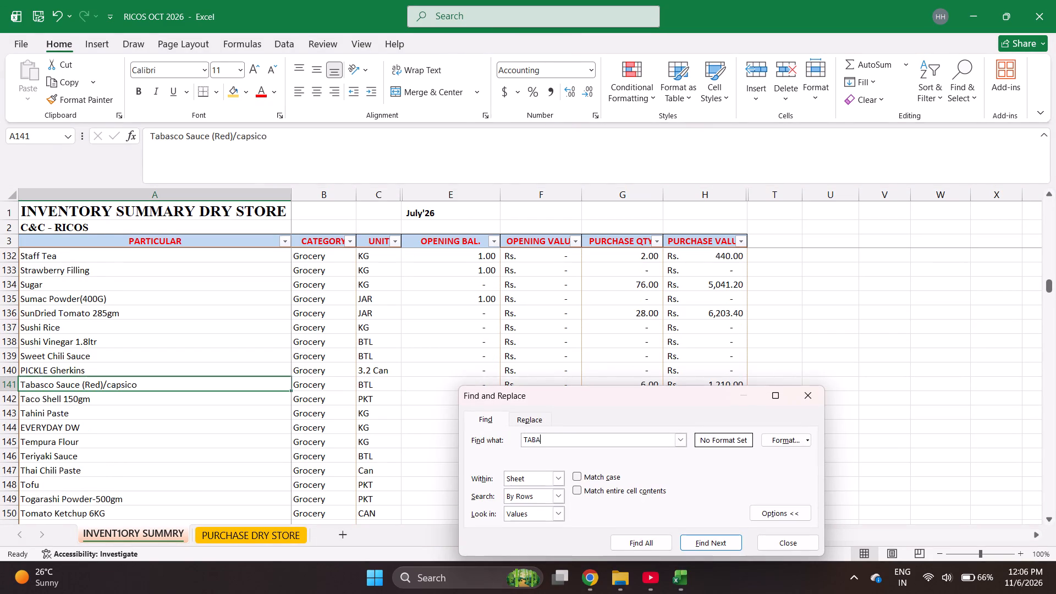
{"action": "key", "text": "Escape"}
{"action": "key", "text": "Right"}
{"action": "key", "text": "Right"}
{"action": "key", "text": "Right"}
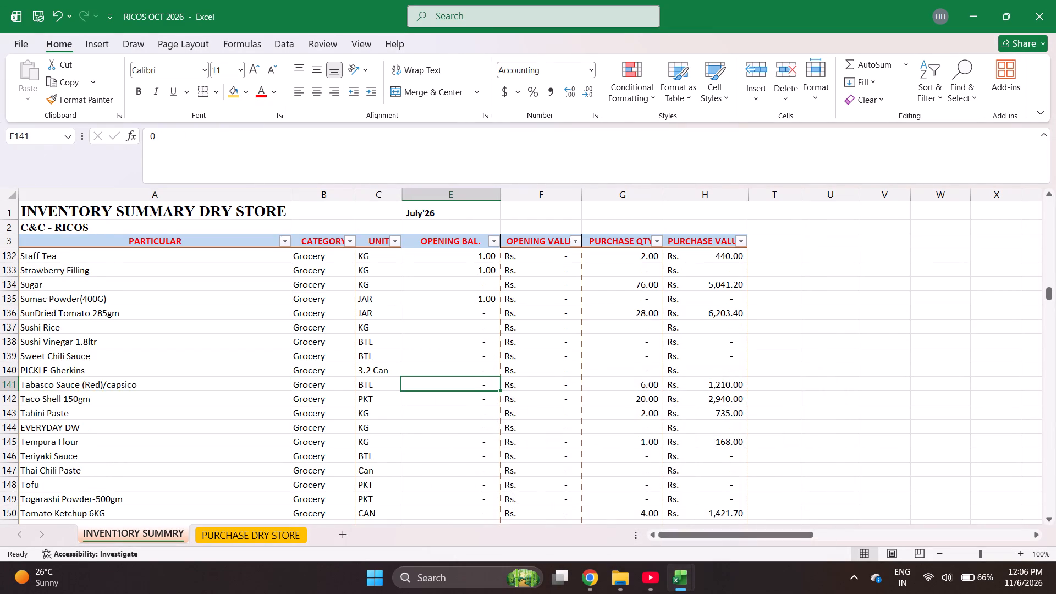
{"action": "key", "text": "5"}
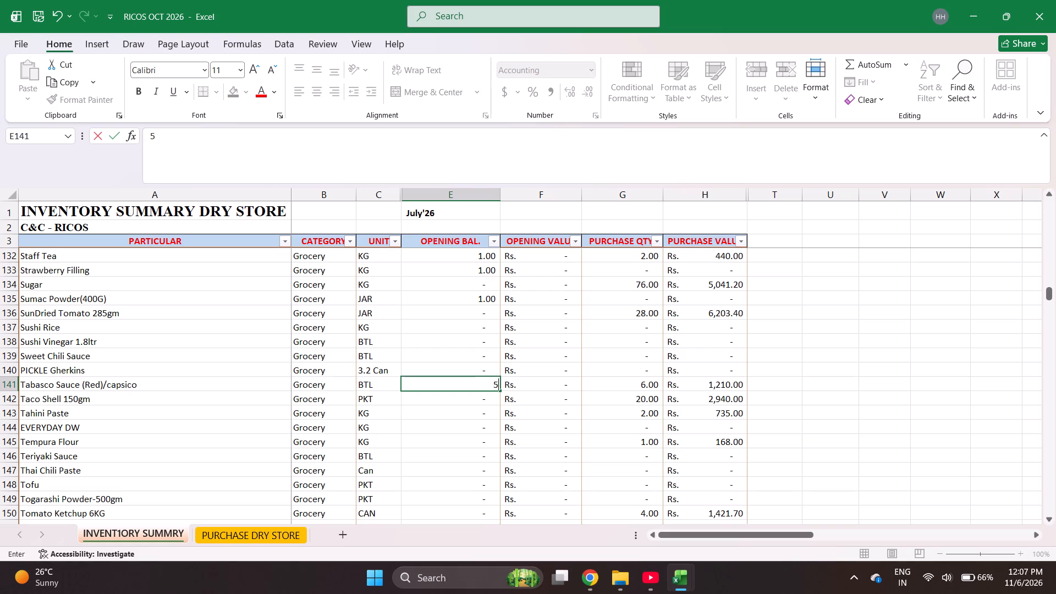
{"action": "key", "text": "Return"}
Enter opening balances of 3 for Taco Shell 150gm, 1 for Tahini Paste and 3 for Tempura Flour, passing over EVERYDAY DW.
{"action": "key", "text": "3"}
{"action": "key", "text": "Return"}
{"action": "key", "text": "1"}
{"action": "key", "text": "Return"}
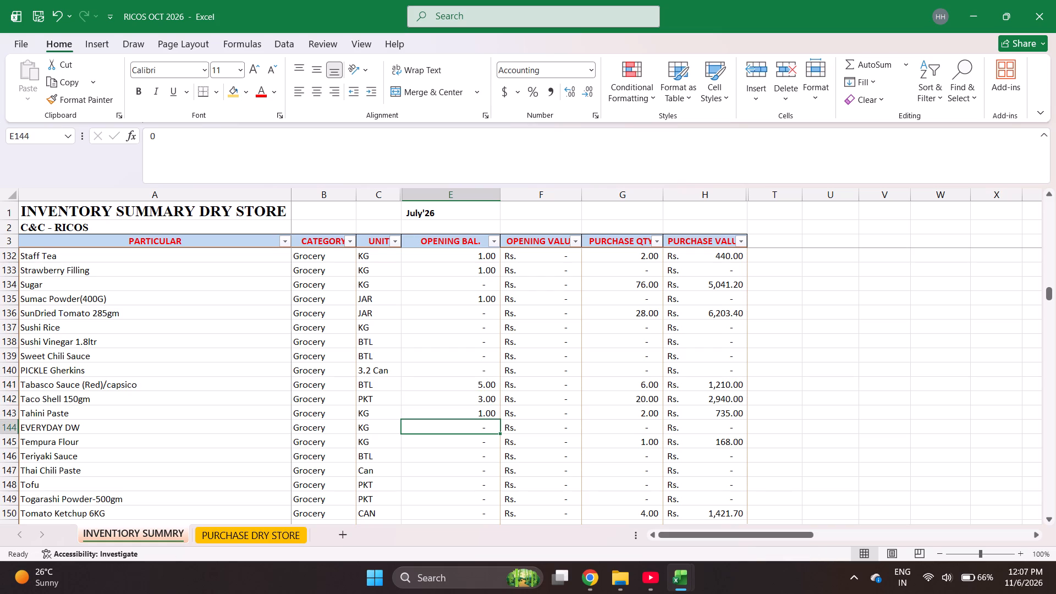
{"action": "key", "text": "Return"}
{"action": "key", "text": "3"}
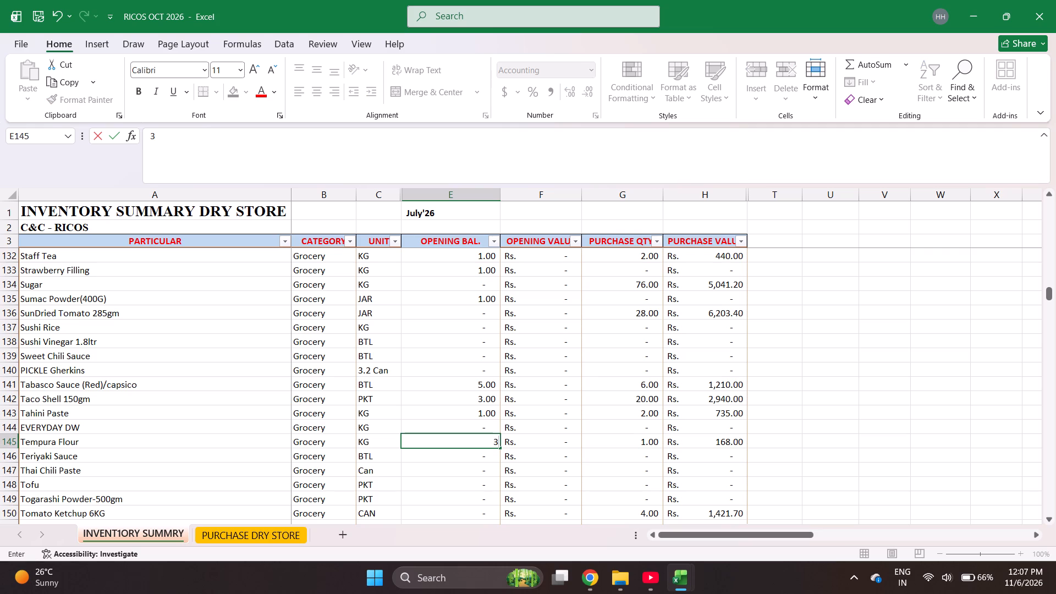
{"action": "key", "text": "Return"}
Enter opening balances of 3 for Tomato Ketchup Refill Pack and 1 for Tomato ketchup Sachets, passing over Teriyaki Sauce to Tomato Ketchup 6KG.
{"action": "key", "text": "Return"}
{"action": "key", "text": "Return"}
{"action": "key", "text": "Return"}
{"action": "key", "text": "Return"}
{"action": "key", "text": "Return"}
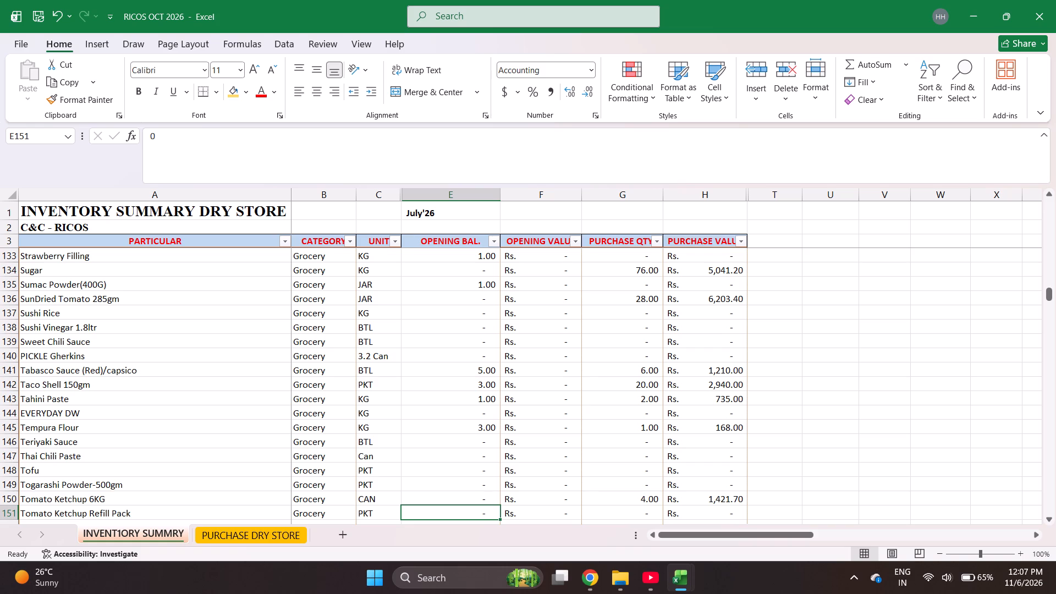
{"action": "key", "text": "3"}
{"action": "key", "text": "Return"}
{"action": "key", "text": "1"}
{"action": "key", "text": "Return"}
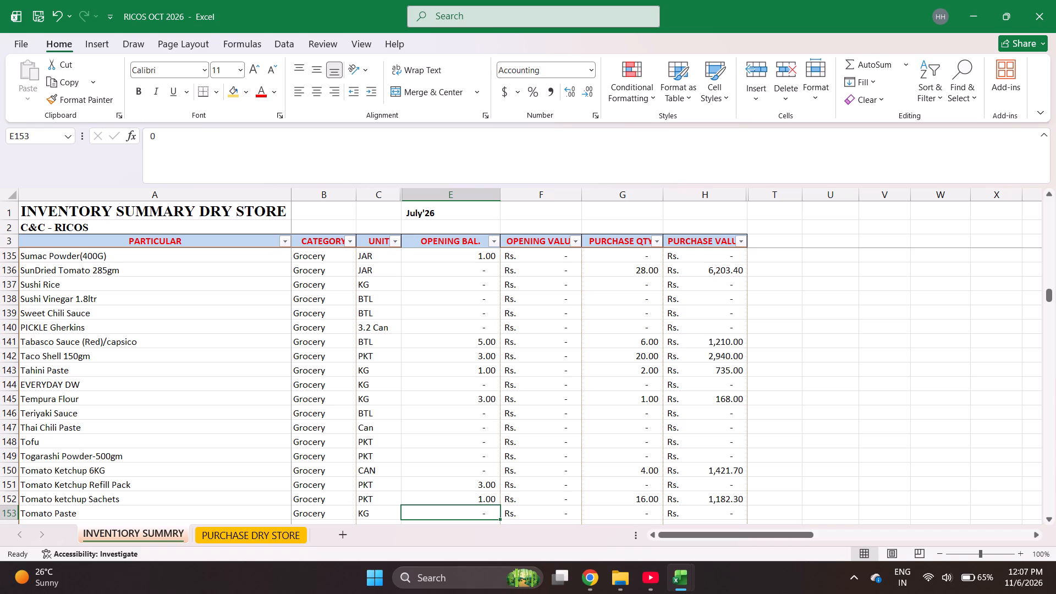
Enter opening balances of 5 for Vegetable Broth Powder and 7 for Vinegar, passing over Tomato Paste to Vanilla Essence 500ml.
{"action": "key", "text": "Return"}
{"action": "key", "text": "Return"}
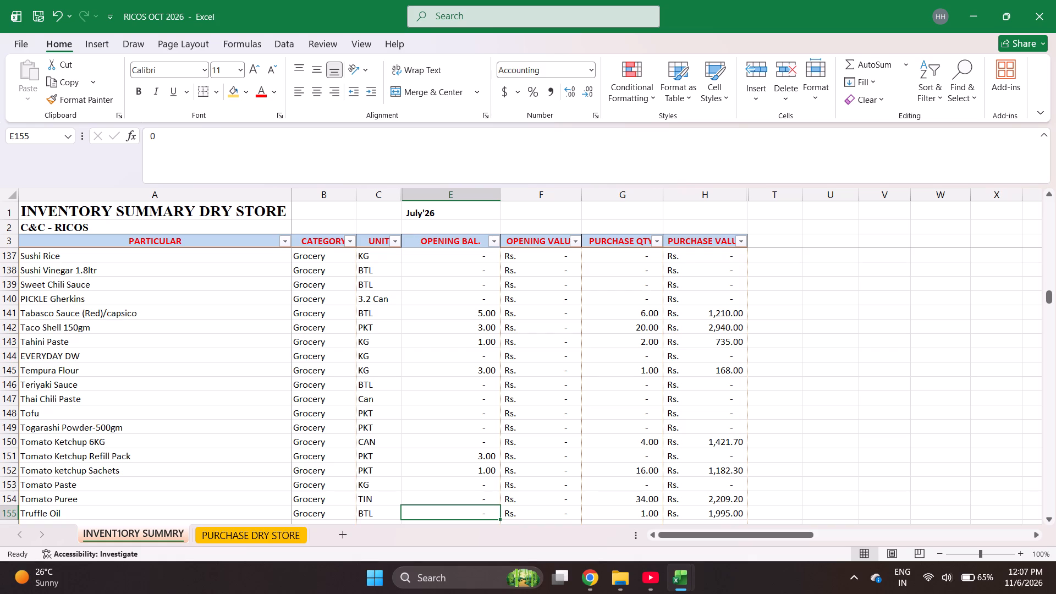
{"action": "key", "text": "Return"}
{"action": "key", "text": "Return"}
{"action": "key", "text": "Return"}
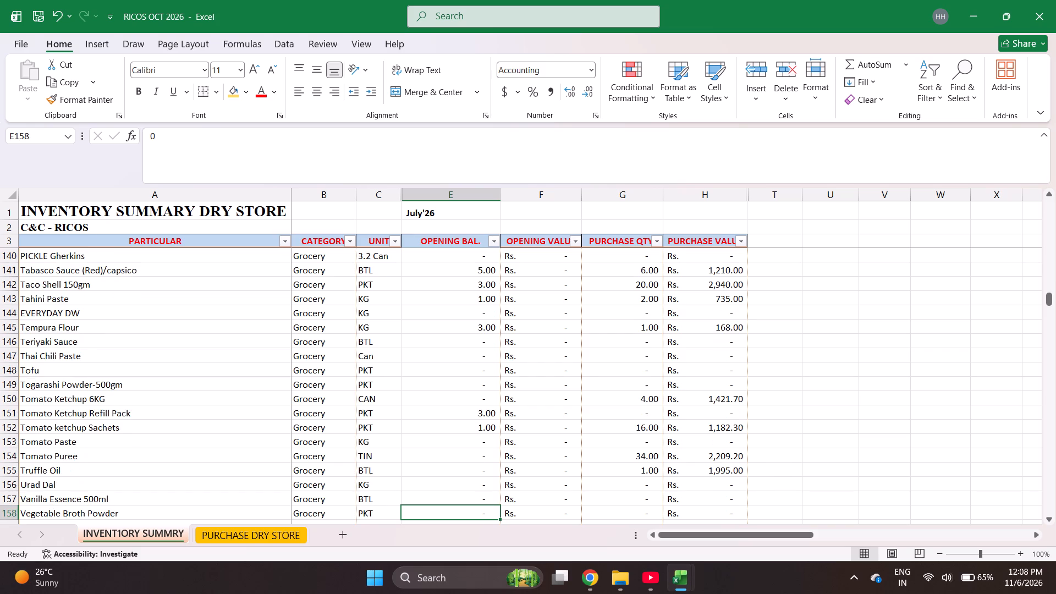
{"action": "key", "text": "5"}
{"action": "key", "text": "Return"}
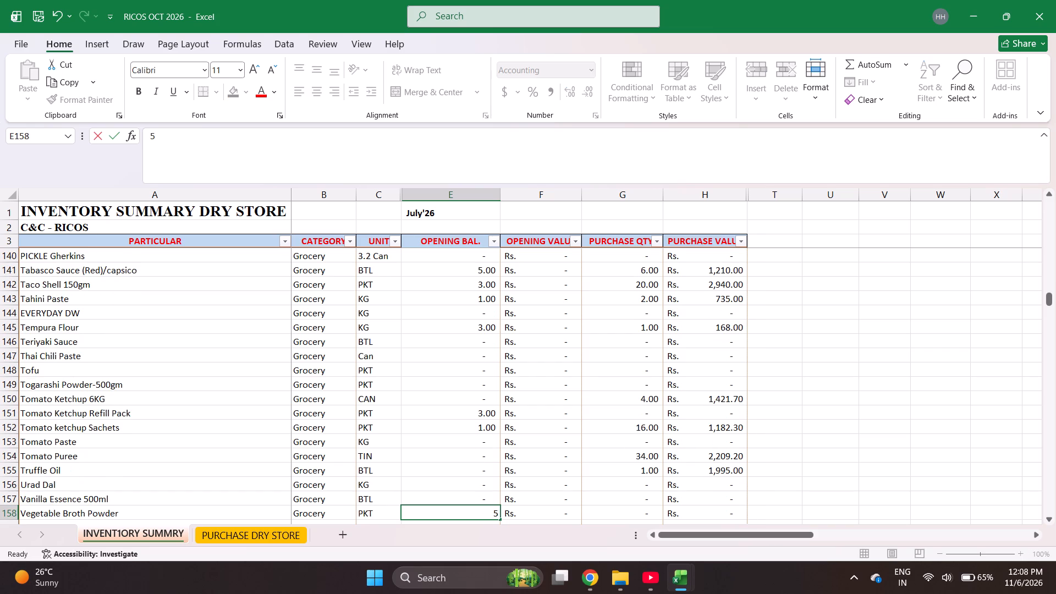
{"action": "key", "text": "7"}
{"action": "key", "text": "Return"}
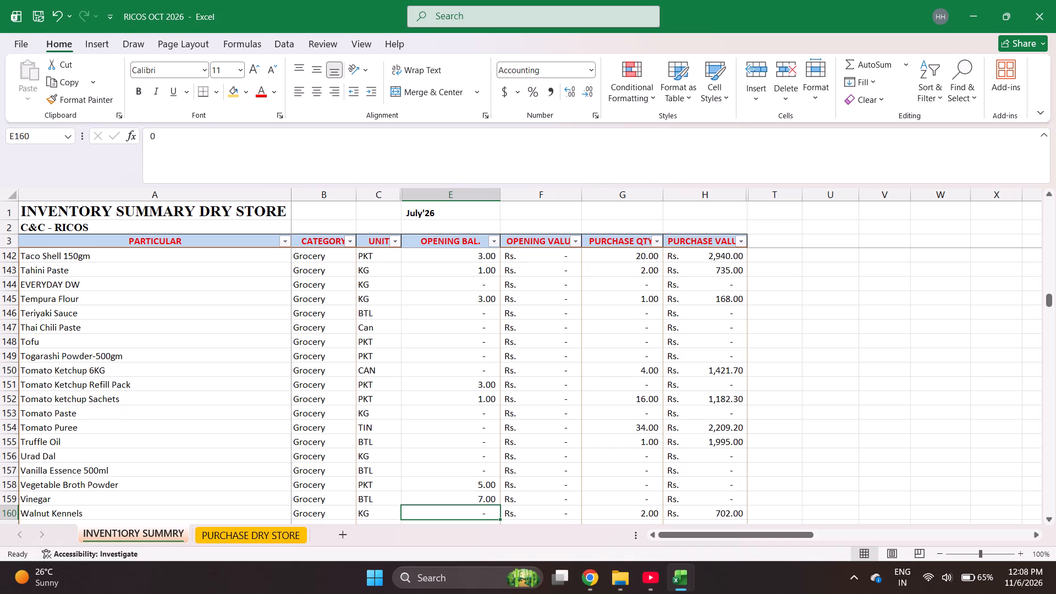
Enter an opening balance of 1 for White Pepper Powder, passing over Walnut Kennels, Wasabi Powder and White Chocolate Co W33.
{"action": "key", "text": "Return"}
{"action": "key", "text": "Return"}
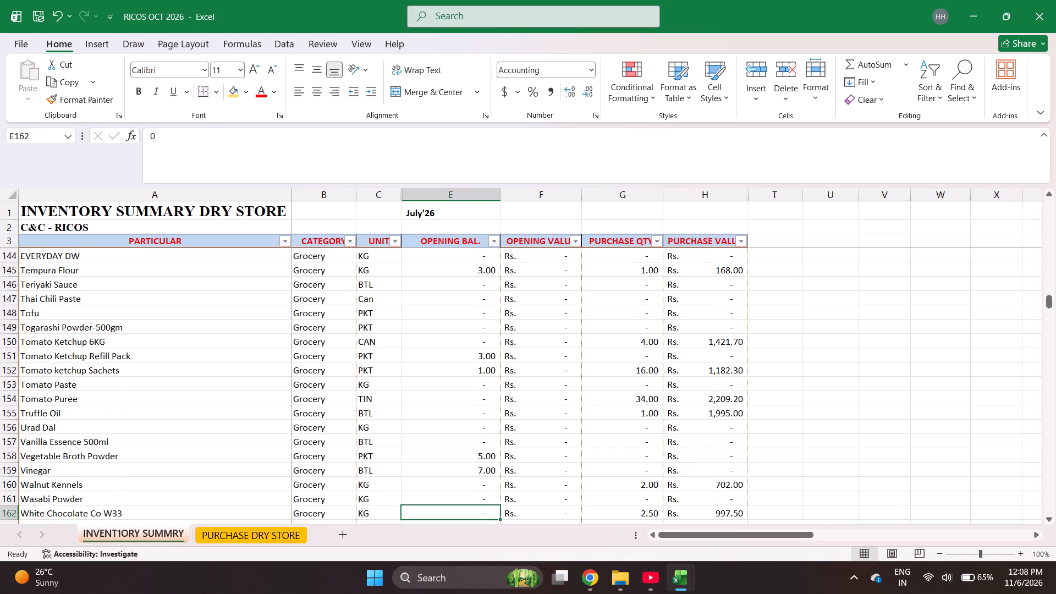
{"action": "key", "text": "Return"}
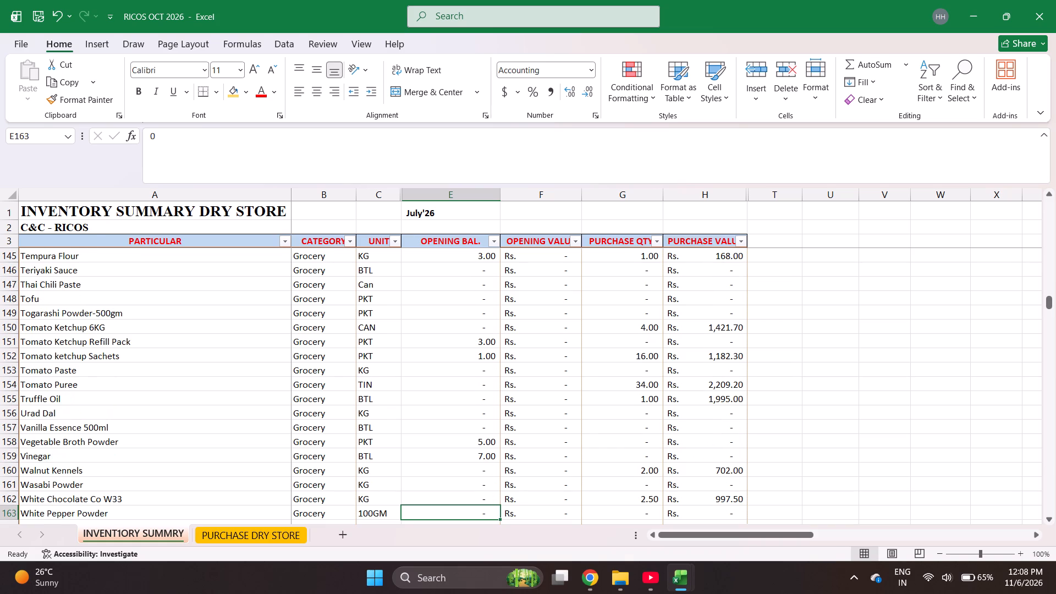
{"action": "key", "text": "1"}
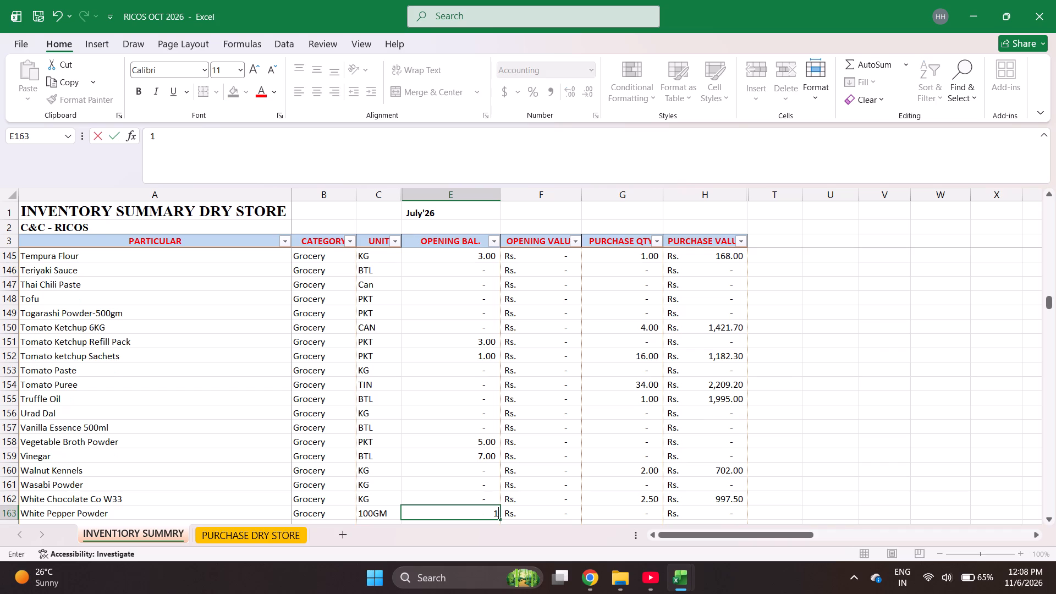
{"action": "key", "text": "Return"}
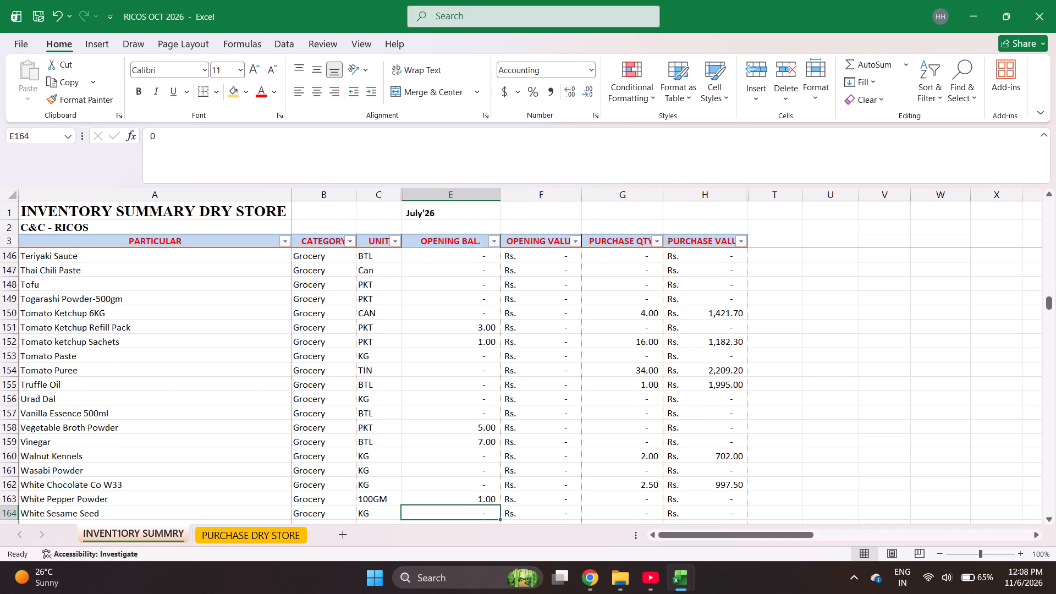
Enter opening balances of 1 for Zatar (400G) and 2 for Red Paprika Slice 3kg, passing over White Sesame Seed to Yellow Colour and BREAD IMPROVER.
{"action": "key", "text": "Return"}
{"action": "key", "text": "Return"}
{"action": "key", "text": "Return"}
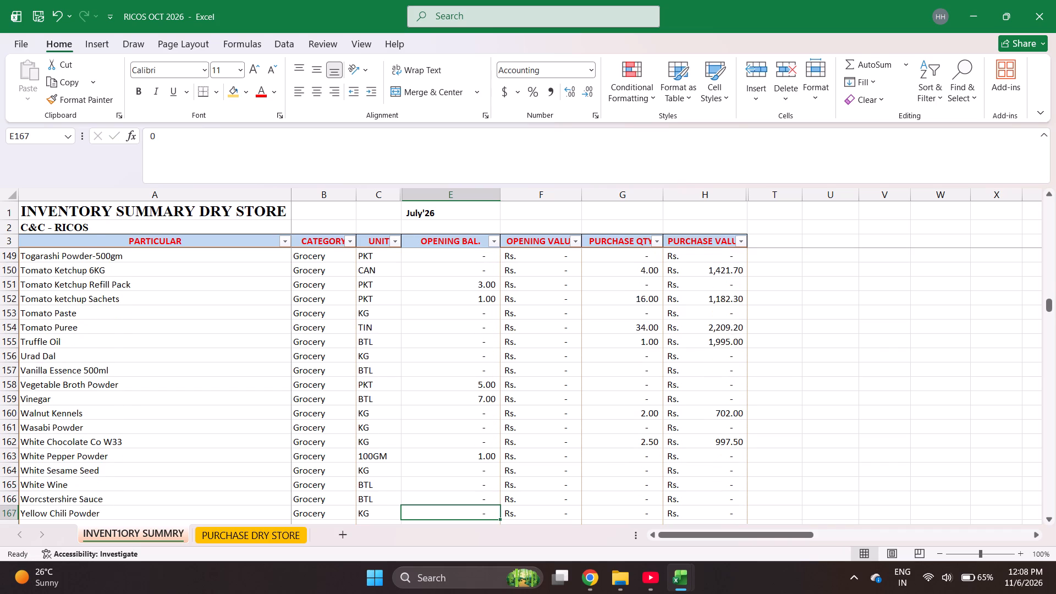
{"action": "key", "text": "Return"}
{"action": "key", "text": "Return"}
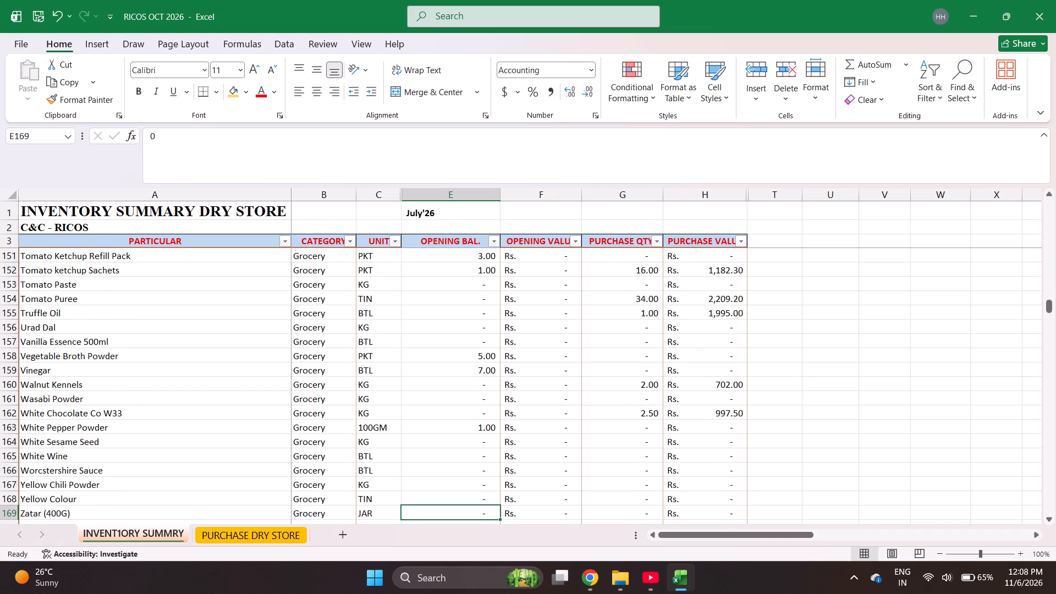
{"action": "key", "text": "1"}
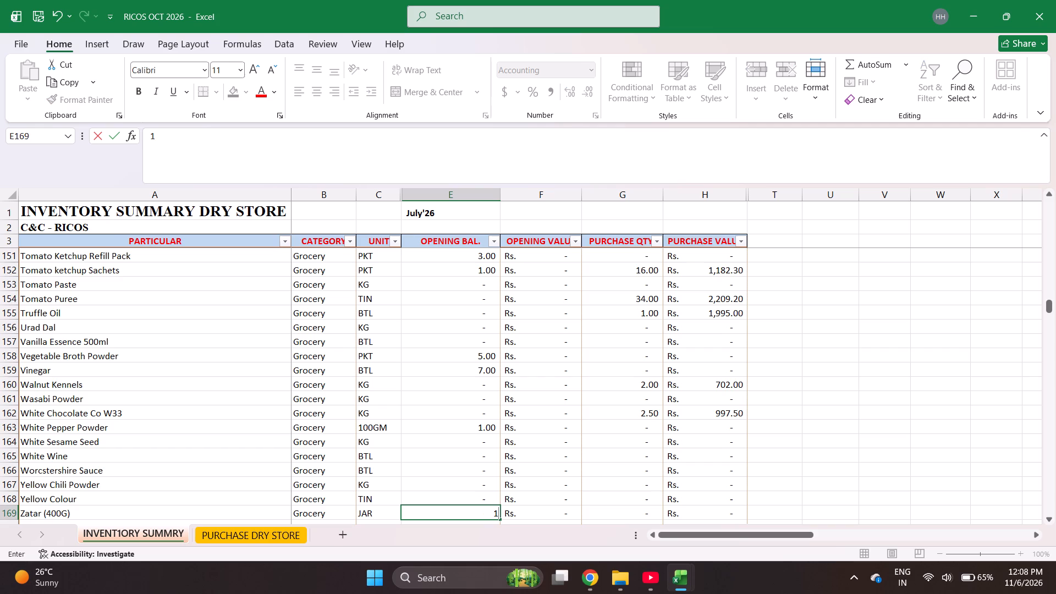
{"action": "key", "text": "Return"}
{"action": "key", "text": "Return"}
{"action": "key", "text": "2"}
{"action": "key", "text": "Return"}
Enter an opening balance of 6 for CHIPOTLE DIP, passing over Biryani masala 500gm to RATH VANASPATI.
{"action": "key", "text": "Return"}
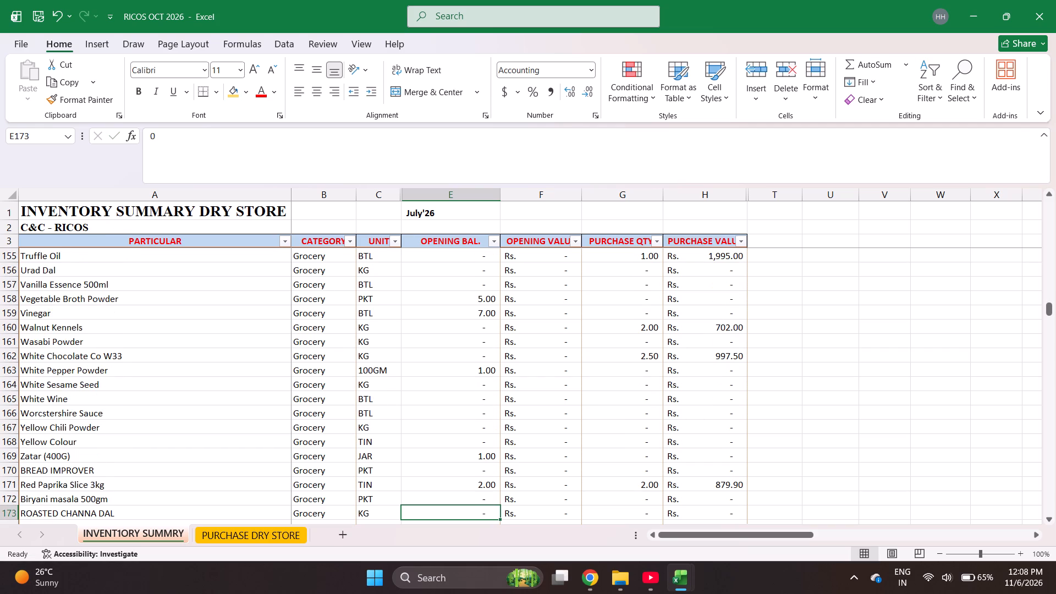
{"action": "key", "text": "Return"}
{"action": "key", "text": "Return"}
{"action": "key", "text": "Return"}
{"action": "key", "text": "Return"}
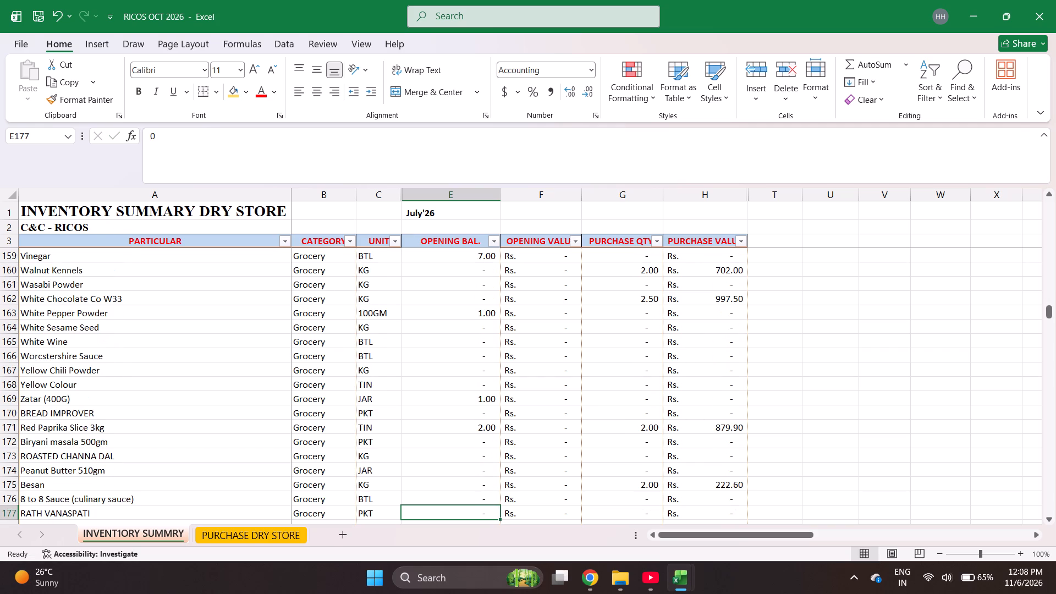
{"action": "key", "text": "Return"}
{"action": "key", "text": "Return"}
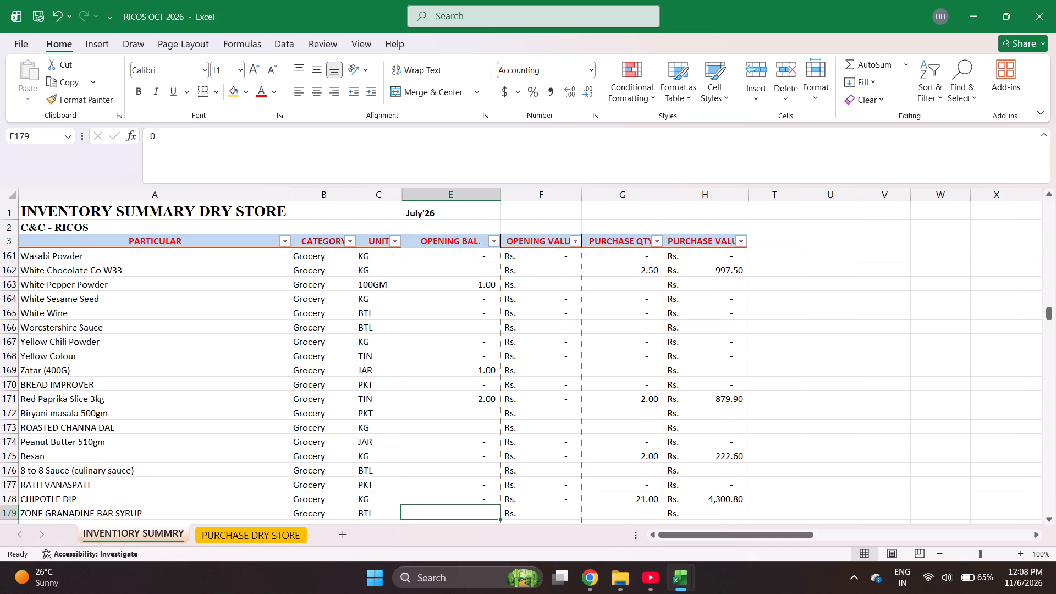
{"action": "key", "text": "Up"}
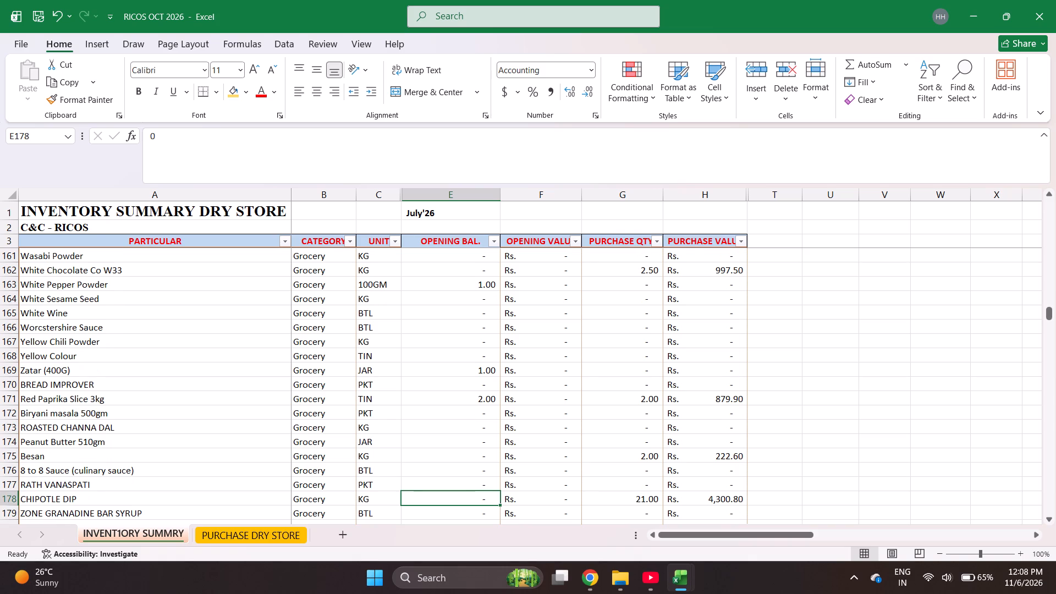
{"action": "key", "text": "6"}
{"action": "key", "text": "Return"}
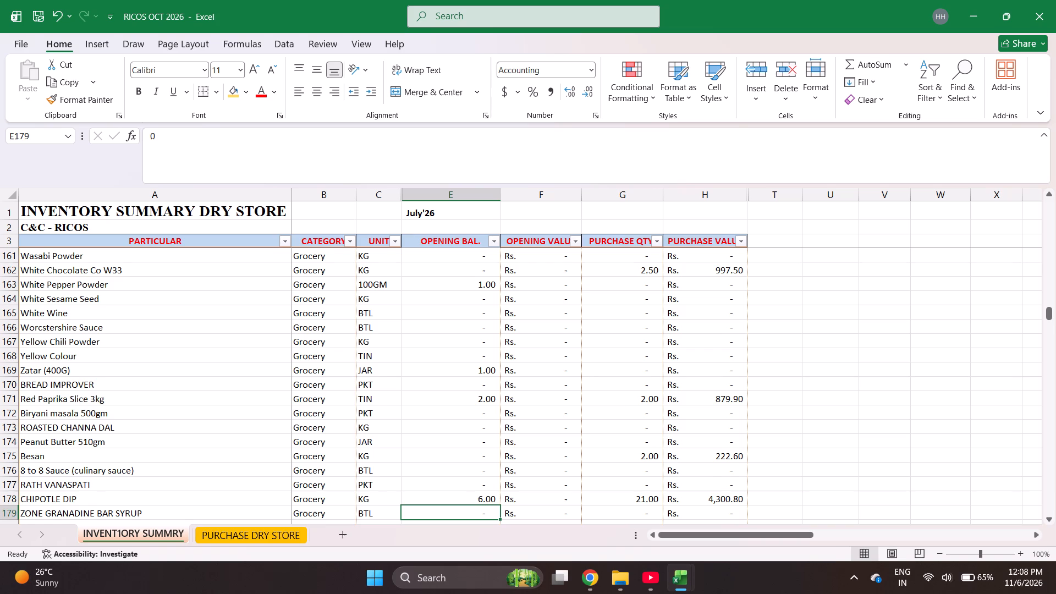
Enter an opening balance of 3 for CHIPOTLE SEASONING 250 G, passing over ZONE GRANADINE BAR SYRUP to SAFED CHANA.
{"action": "key", "text": "Return"}
{"action": "key", "text": "Return"}
{"action": "key", "text": "Return"}
{"action": "key", "text": "Return"}
{"action": "key", "text": "Return"}
{"action": "key", "text": "Return"}
{"action": "key", "text": "Return"}
{"action": "key", "text": "Return"}
{"action": "key", "text": "Return"}
{"action": "key", "text": "Return"}
{"action": "key", "text": "Return"}
{"action": "key", "text": "Return"}
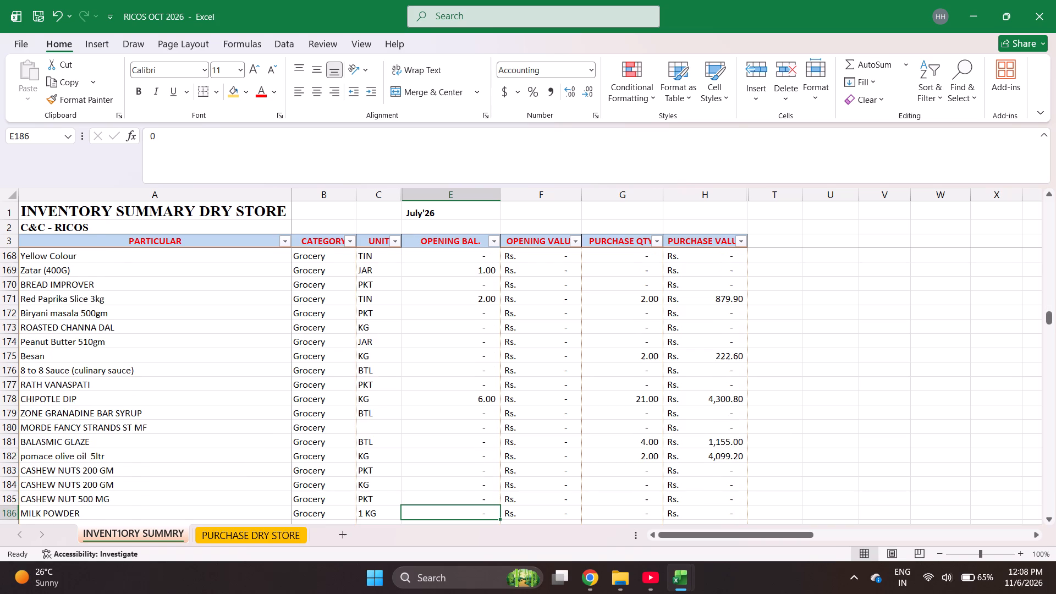
{"action": "key", "text": "Return"}
{"action": "key", "text": "Return"}
{"action": "key", "text": "Return"}
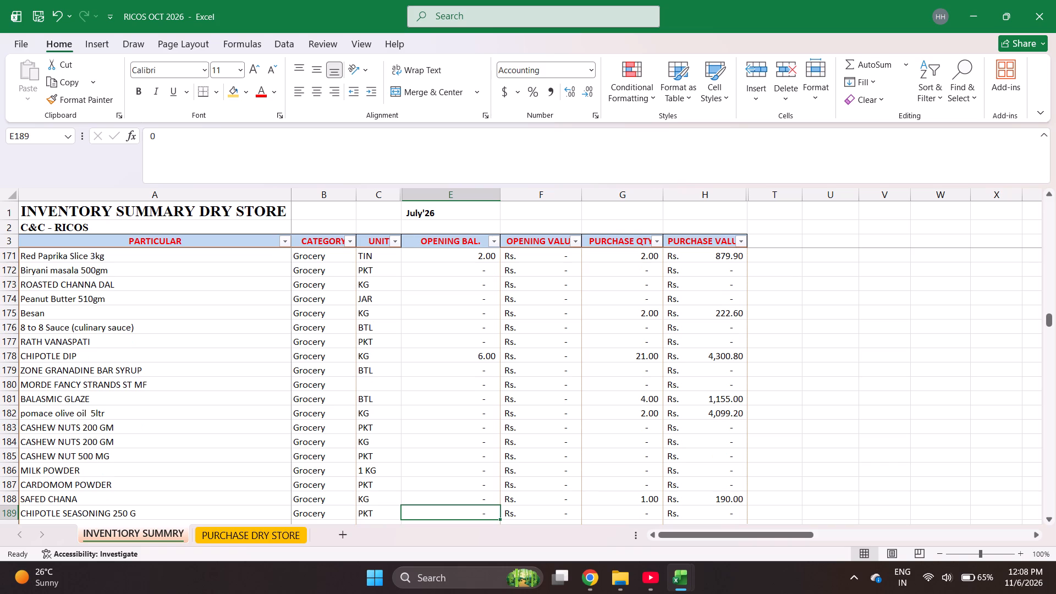
{"action": "key", "text": "Up"}
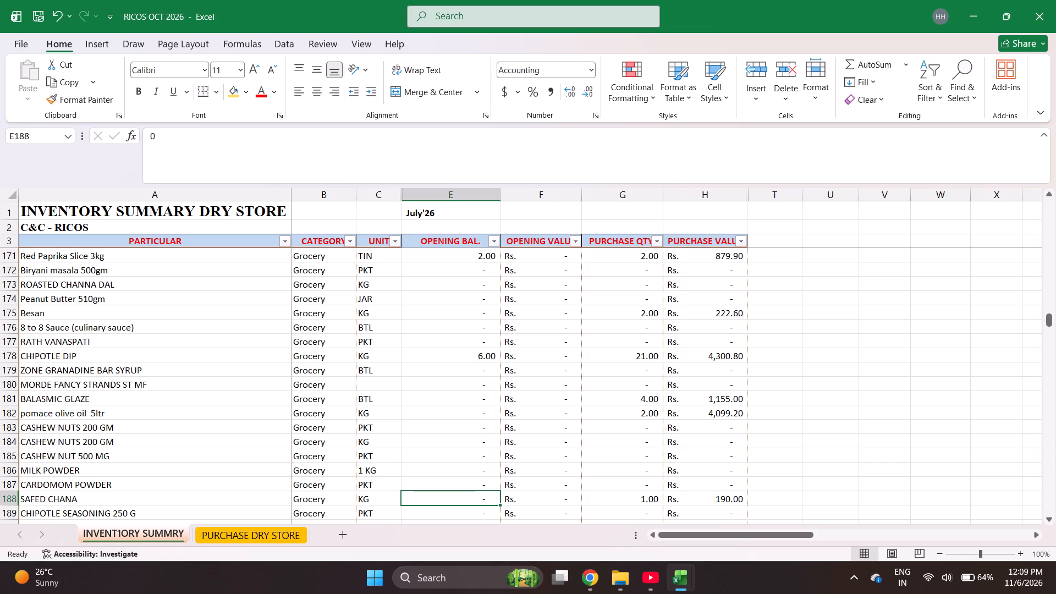
{"action": "key", "text": "Return"}
{"action": "key", "text": "Return"}
{"action": "key", "text": "Return"}
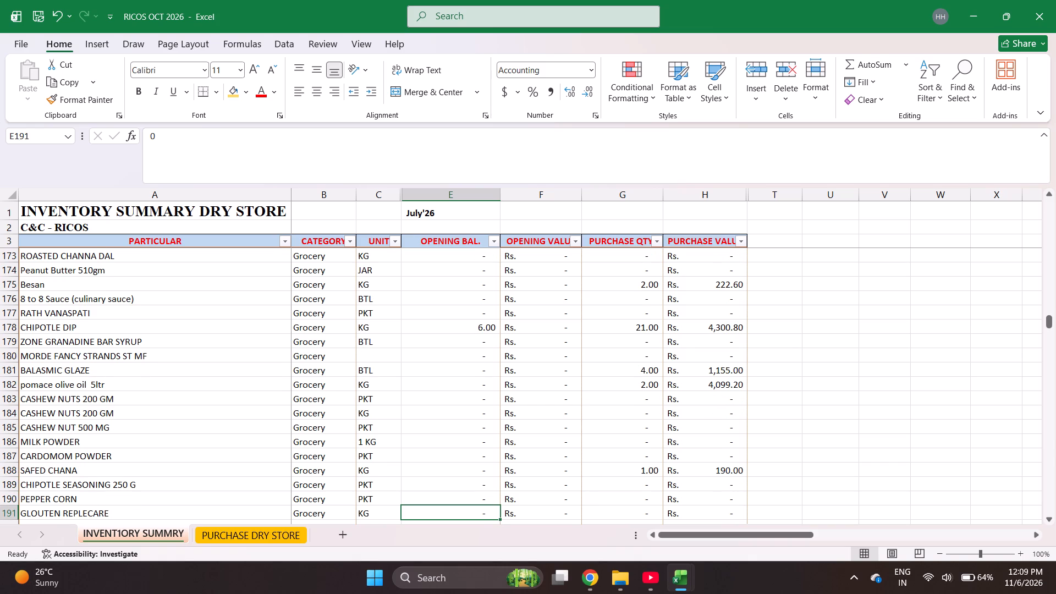
{"action": "key", "text": "Up"}
{"action": "key", "text": "Up"}
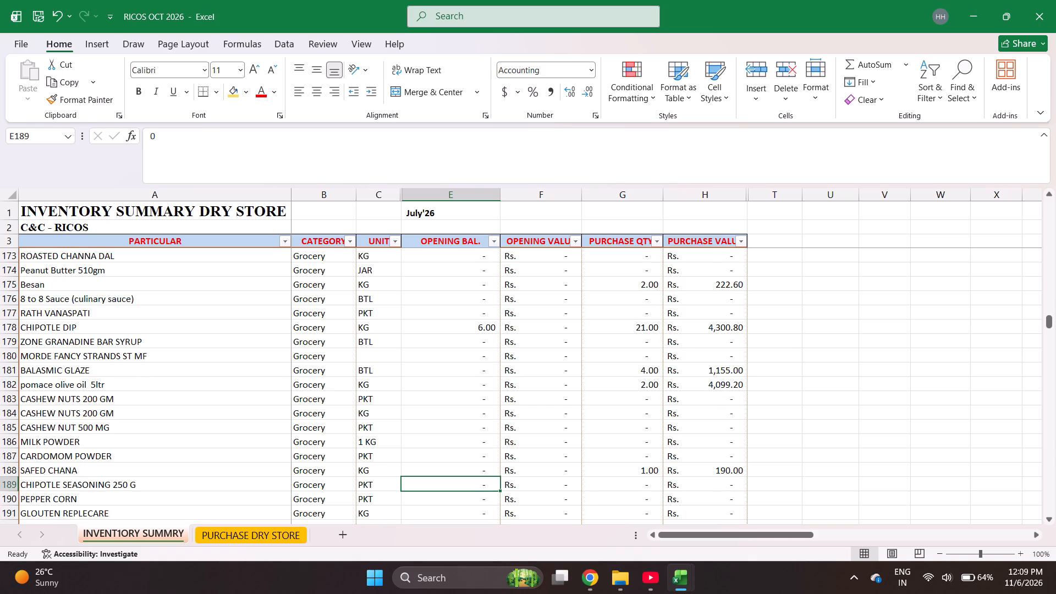
{"action": "key", "text": "3"}
{"action": "key", "text": "Return"}
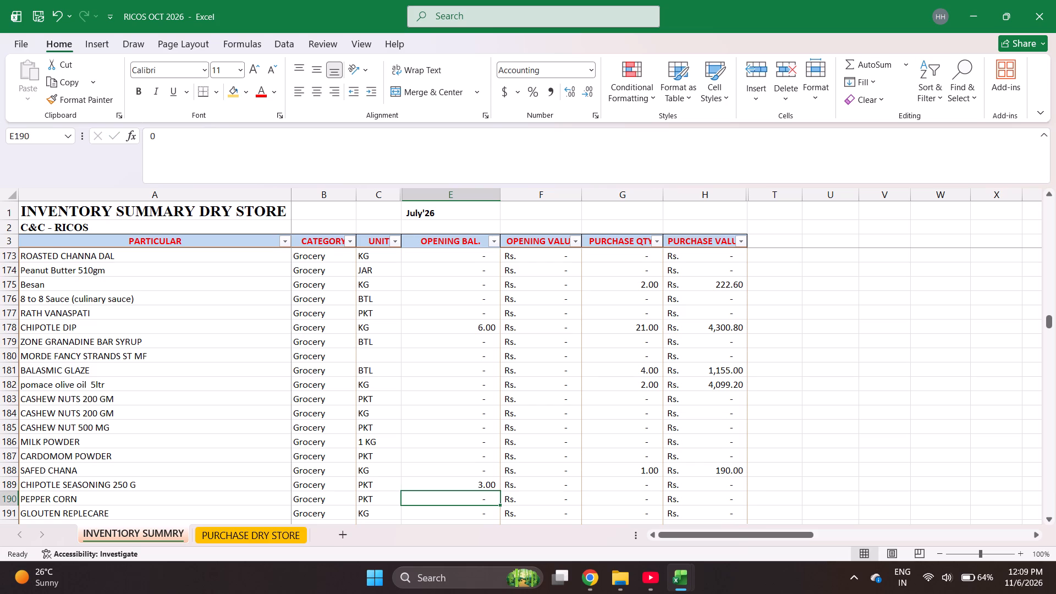
Look through the grocery items from PEPPER CORN and GLOUTEN REPLECARE downward for further opening balances to fill.
{"action": "key", "text": "Return"}
{"action": "key", "text": "Return"}
{"action": "key", "text": "Return"}
{"action": "key", "text": "Return"}
{"action": "key", "text": "Return"}
{"action": "key", "text": "Return"}
{"action": "key", "text": "Return"}
{"action": "key", "text": "Return"}
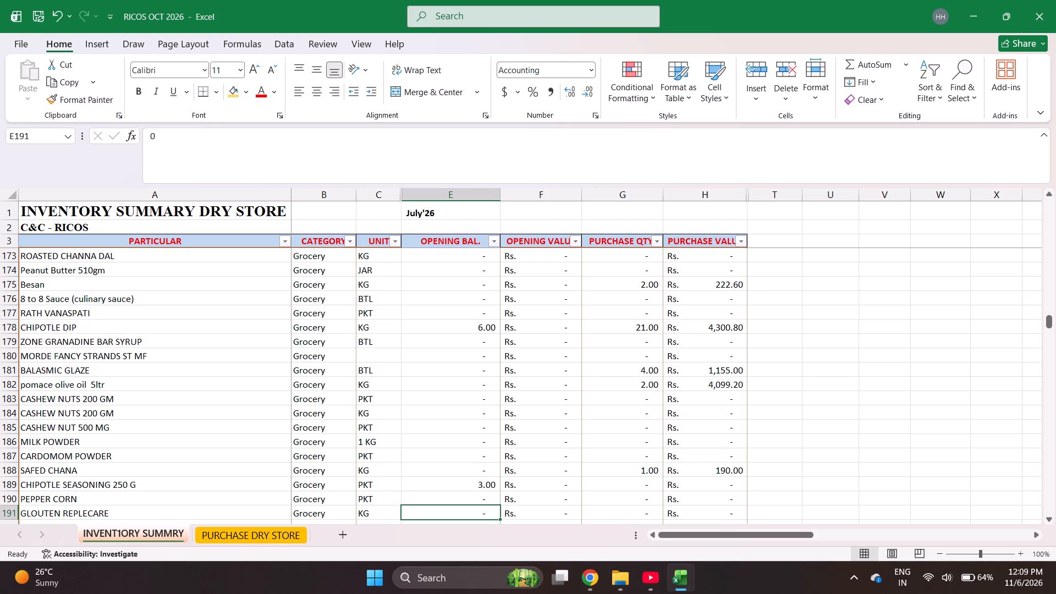
Search the sheet for GARB to reach the H.K items, and enter an opening balance of 2 for Duster.
{"action": "key", "text": "ctrl+f"}
{"action": "type", "text": "GARB"}
{"action": "key", "text": "Return"}
{"action": "key", "text": "Escape"}
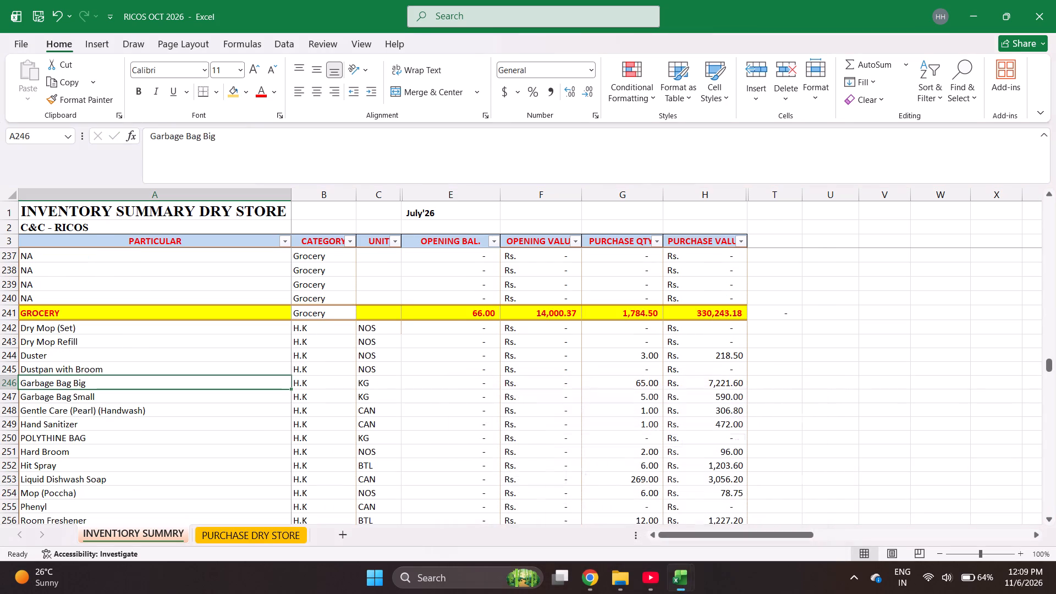
{"action": "key", "text": "Right"}
{"action": "key", "text": "Right"}
{"action": "key", "text": "Right"}
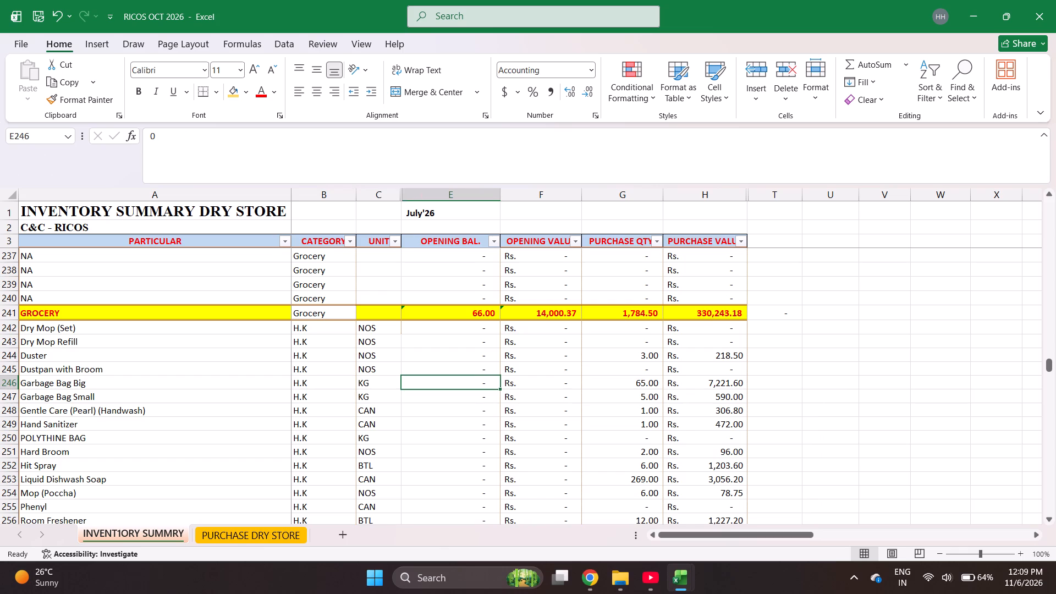
{"action": "key", "text": "Return"}
{"action": "key", "text": "Return"}
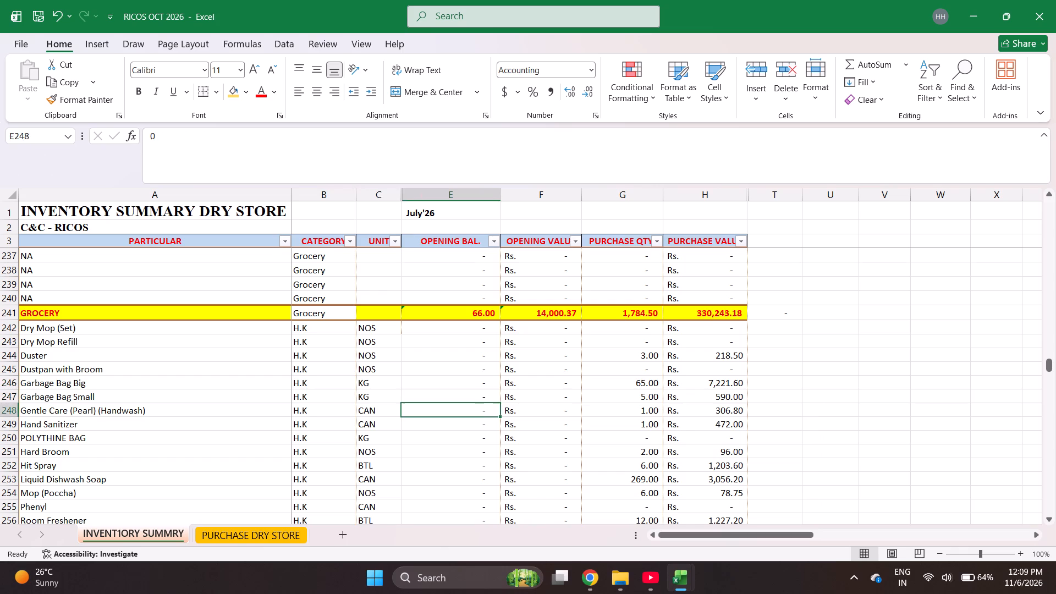
{"action": "key", "text": "Return"}
{"action": "key", "text": "Up"}
{"action": "key", "text": "Up"}
{"action": "key", "text": "Up"}
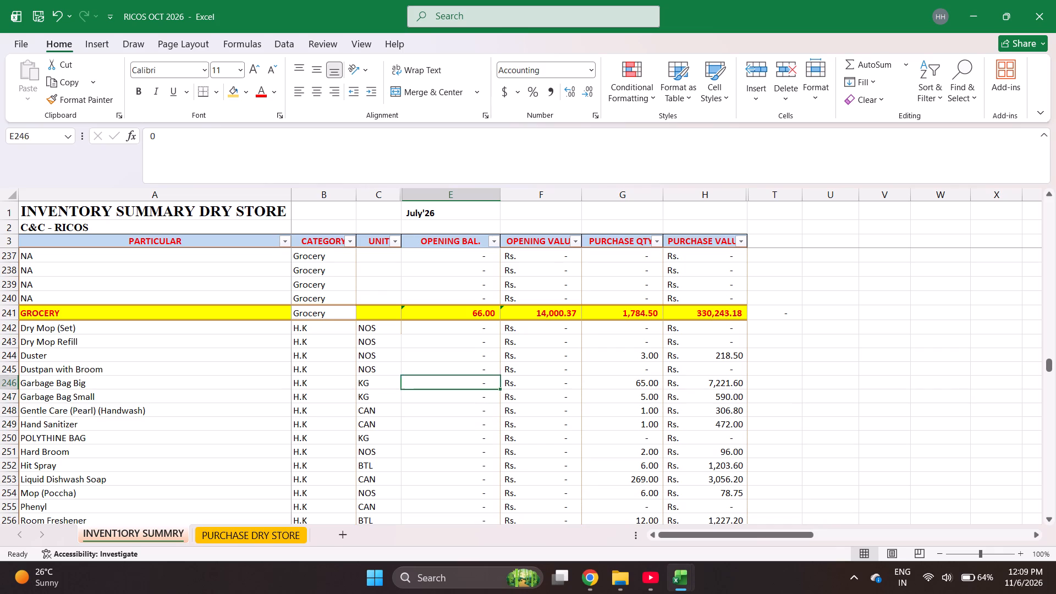
{"action": "key", "text": "Up"}
{"action": "key", "text": "Up"}
{"action": "key", "text": "2"}
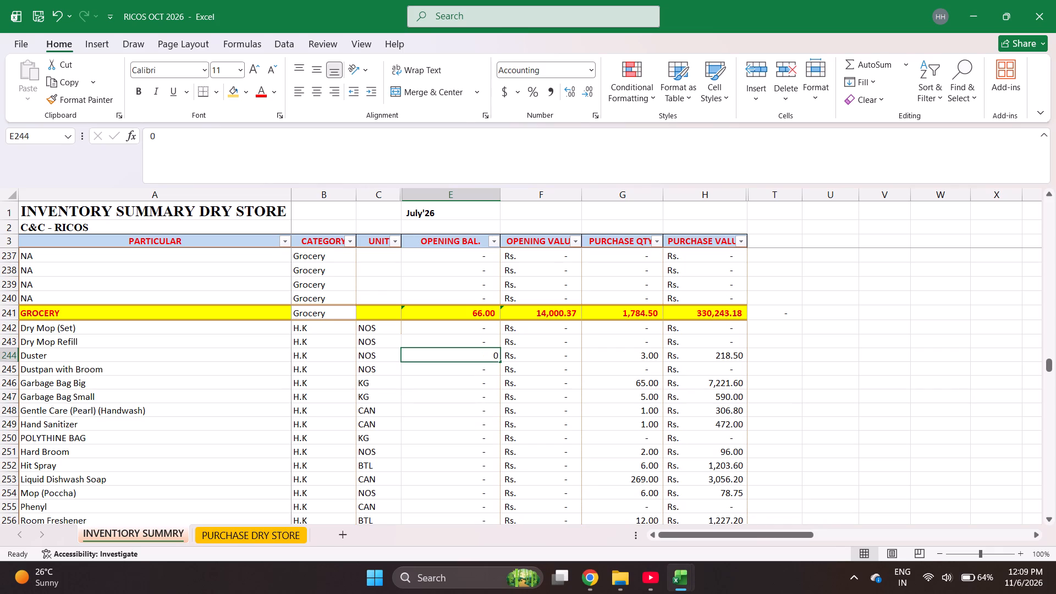
{"action": "key", "text": "Return"}
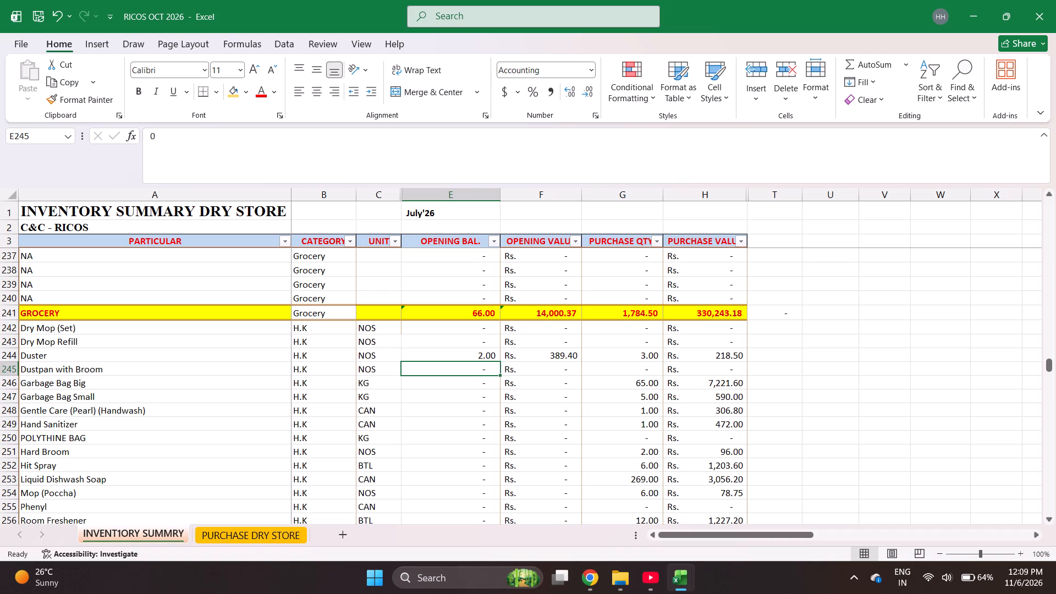
Search again for GARB to find garbage bag box small, and enter an opening balance of 1 for it.
{"action": "key", "text": "ctrl+f"}
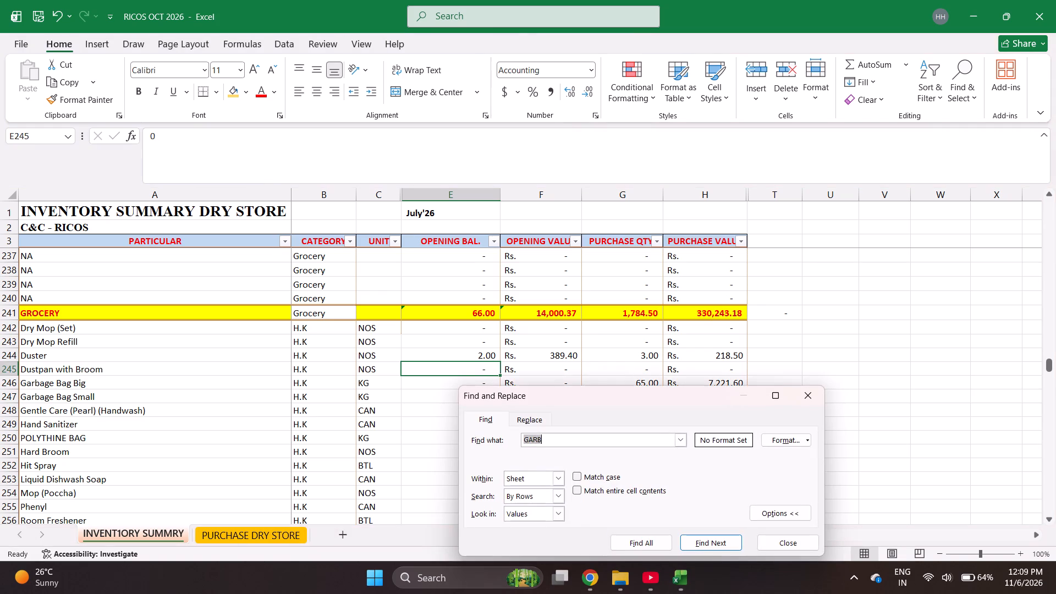
{"action": "key", "text": "Return"}
{"action": "key", "text": "Return"}
{"action": "key", "text": "Return"}
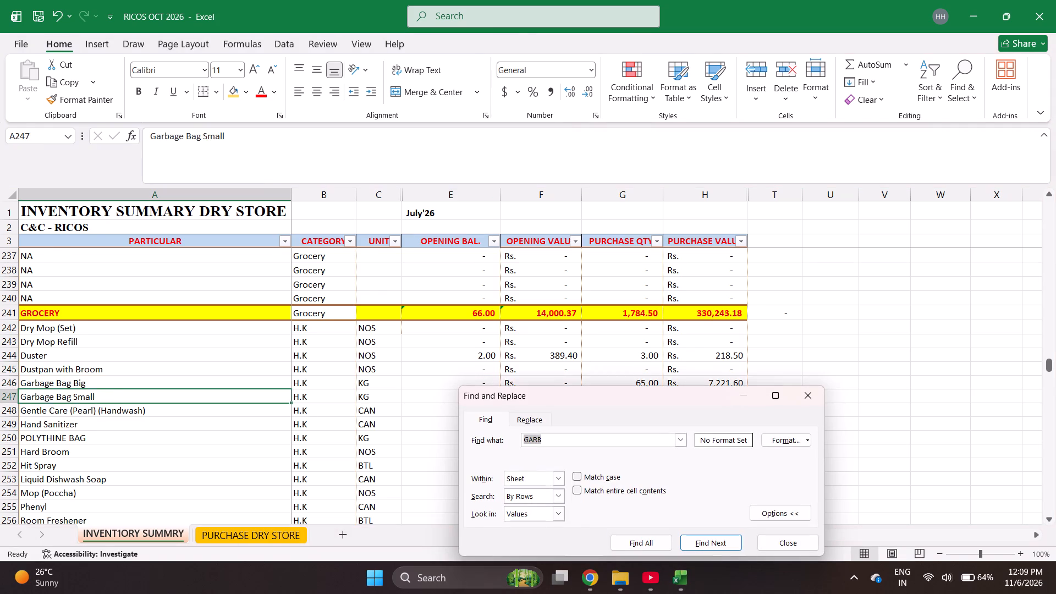
{"action": "key", "text": "Escape"}
{"action": "key", "text": "Page_Down"}
{"action": "key", "text": "Page_Down"}
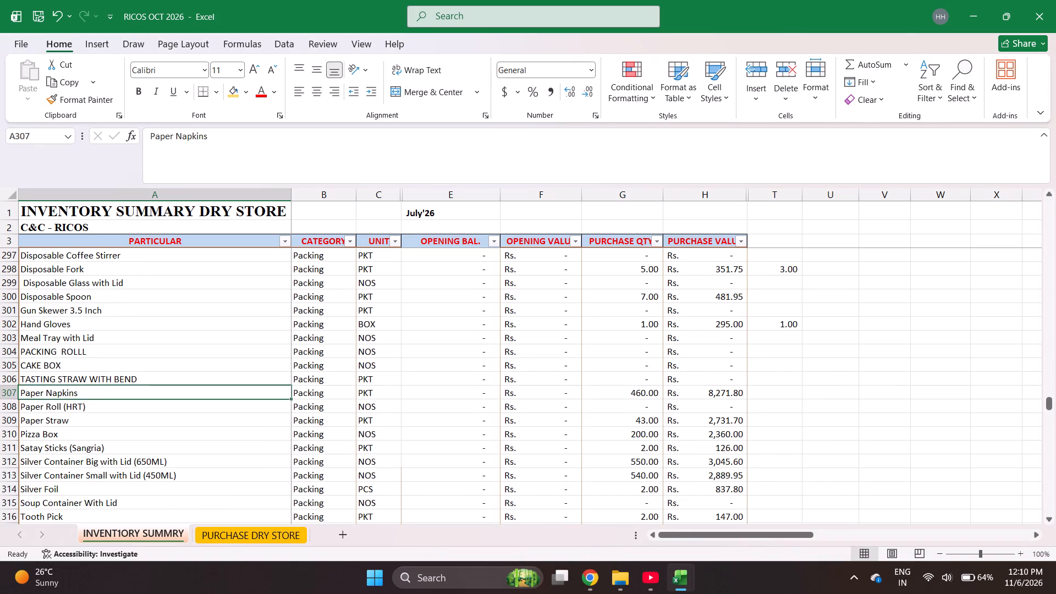
{"action": "key", "text": "Page_Up"}
{"action": "key", "text": "Page_Up"}
{"action": "key", "text": "Right"}
{"action": "key", "text": "Right"}
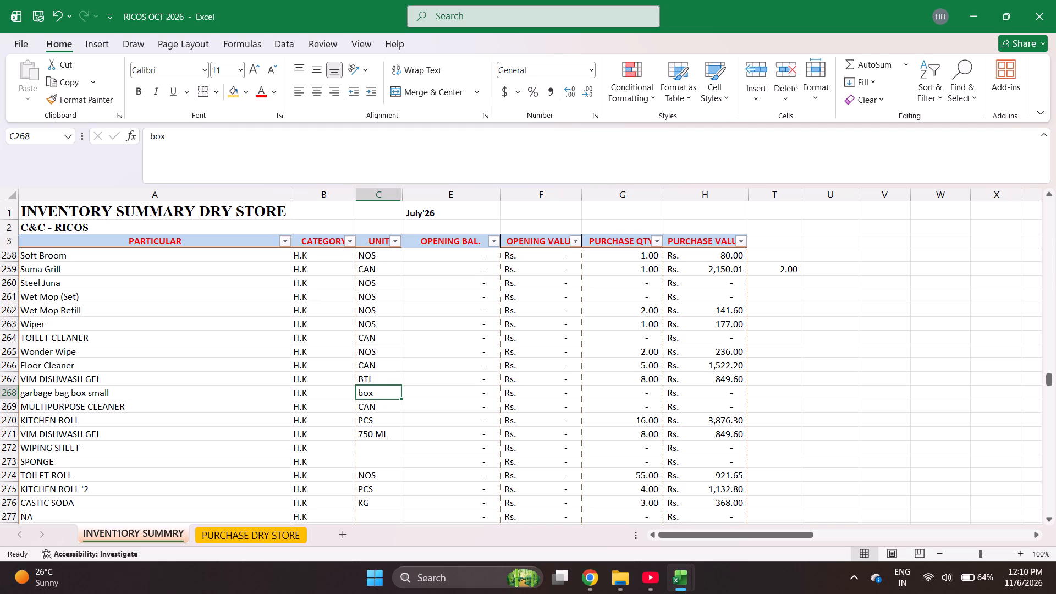
{"action": "key", "text": "Right"}
{"action": "key", "text": "1"}
{"action": "key", "text": "Return"}
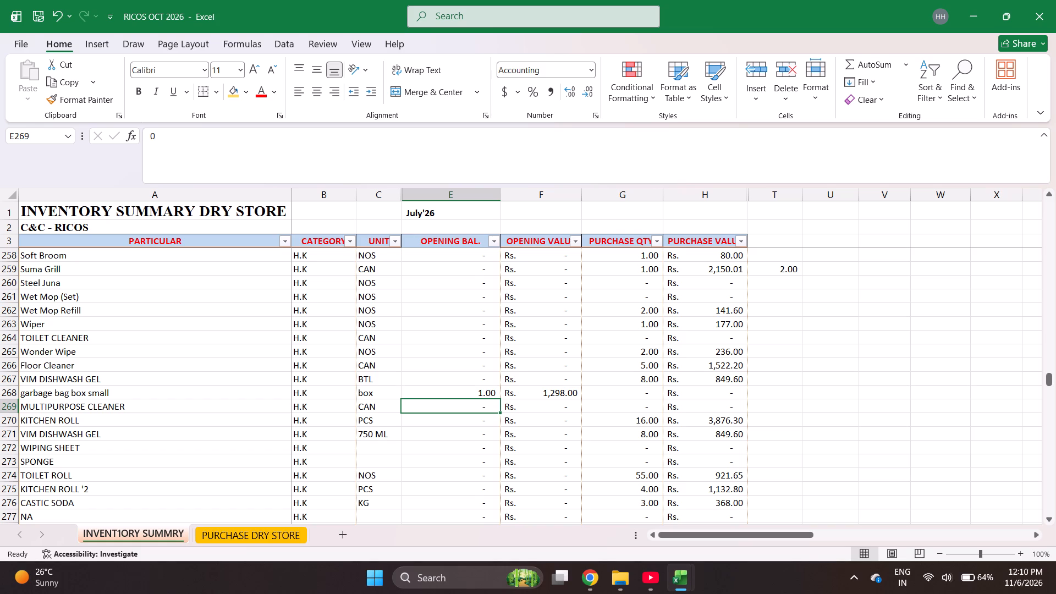
Search for HIT S and enter an opening balance of 2 for Hit Spray.
{"action": "key", "text": "ctrl+f"}
{"action": "type", "text": "HIT S"}
{"action": "key", "text": "Return"}
{"action": "key", "text": "Escape"}
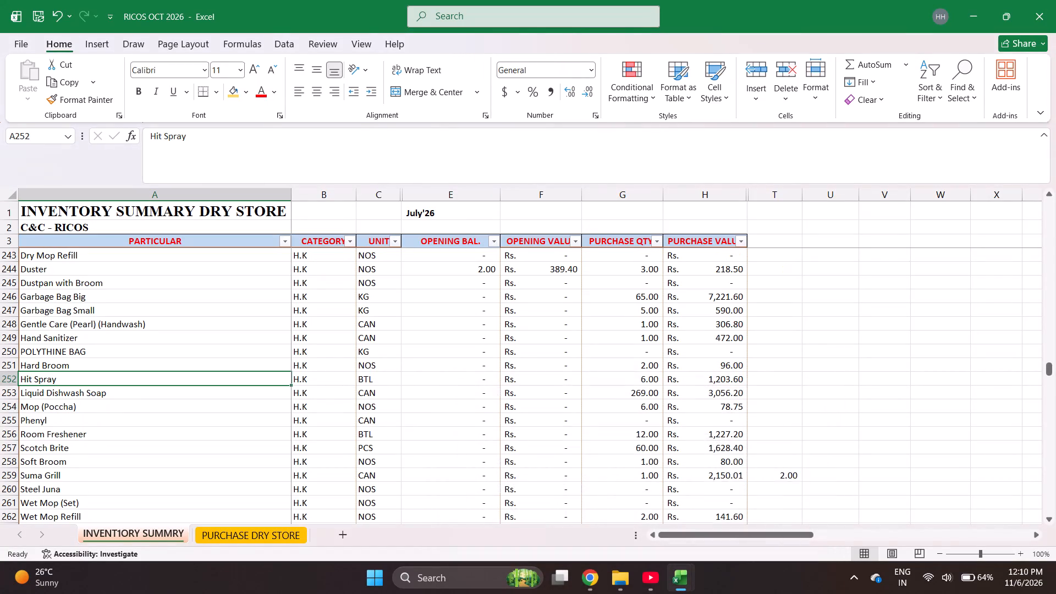
{"action": "key", "text": "Page_Down"}
{"action": "key", "text": "Right"}
{"action": "key", "text": "Page_Up"}
{"action": "key", "text": "Right"}
{"action": "key", "text": "Right"}
{"action": "key", "text": "Right"}
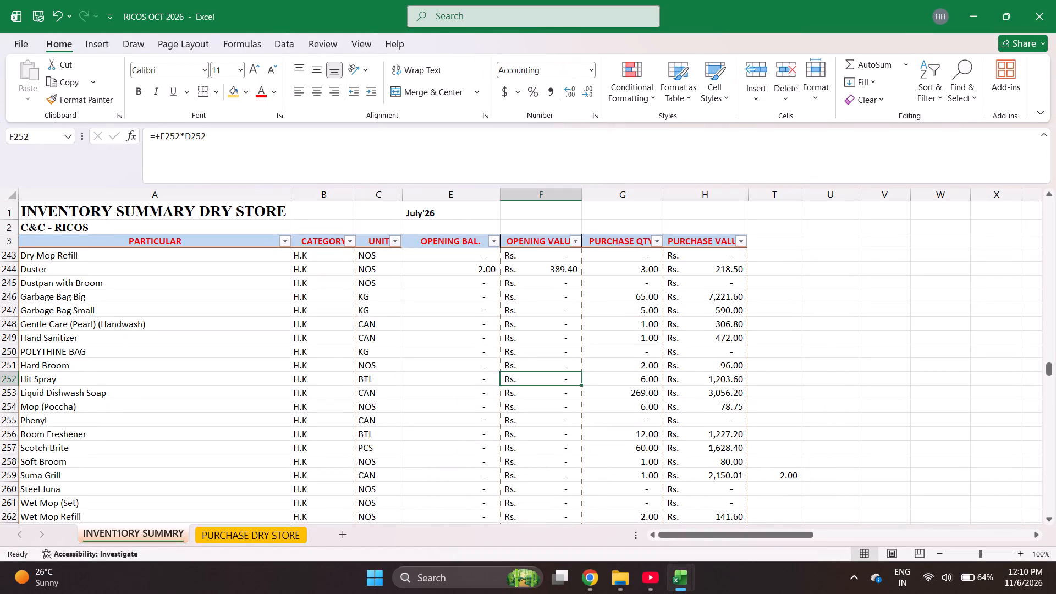
{"action": "key", "text": "Left"}
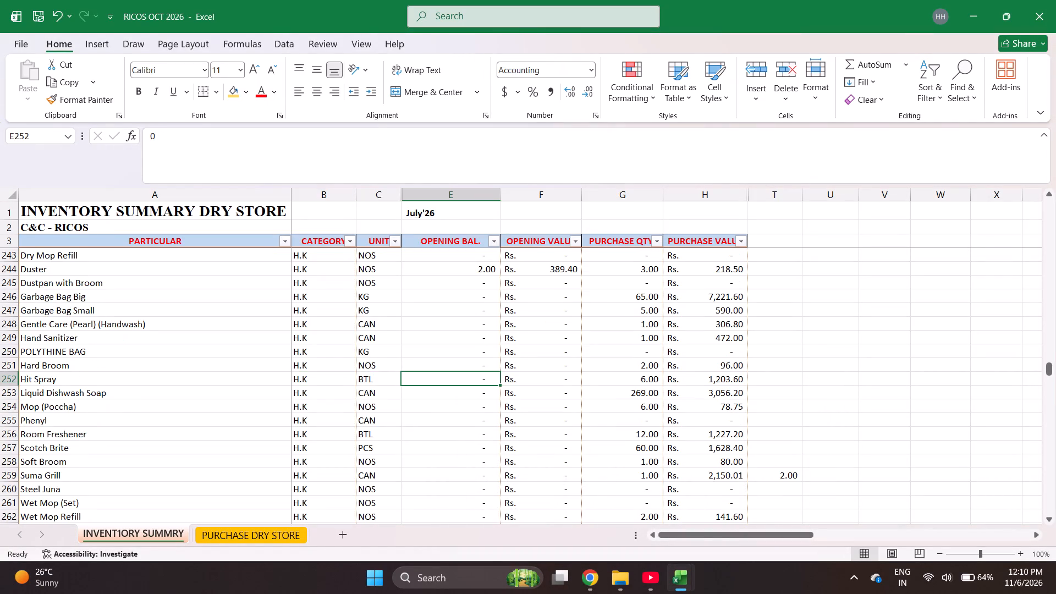
{"action": "key", "text": "2"}
{"action": "key", "text": "Return"}
Enter opening balances of 1 for Liquid Dishwash Soap, 1 for Mop (Poccha), 2 for Room Freshener and 3 for Scotch Brite, passing over Phenyl.
{"action": "key", "text": "1"}
{"action": "key", "text": "Return"}
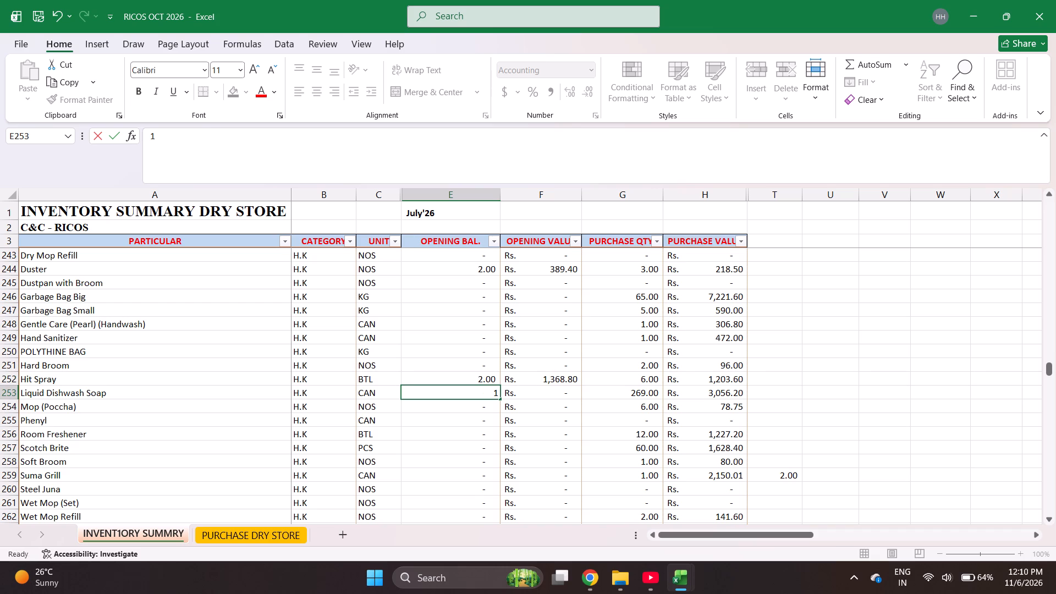
{"action": "key", "text": "1"}
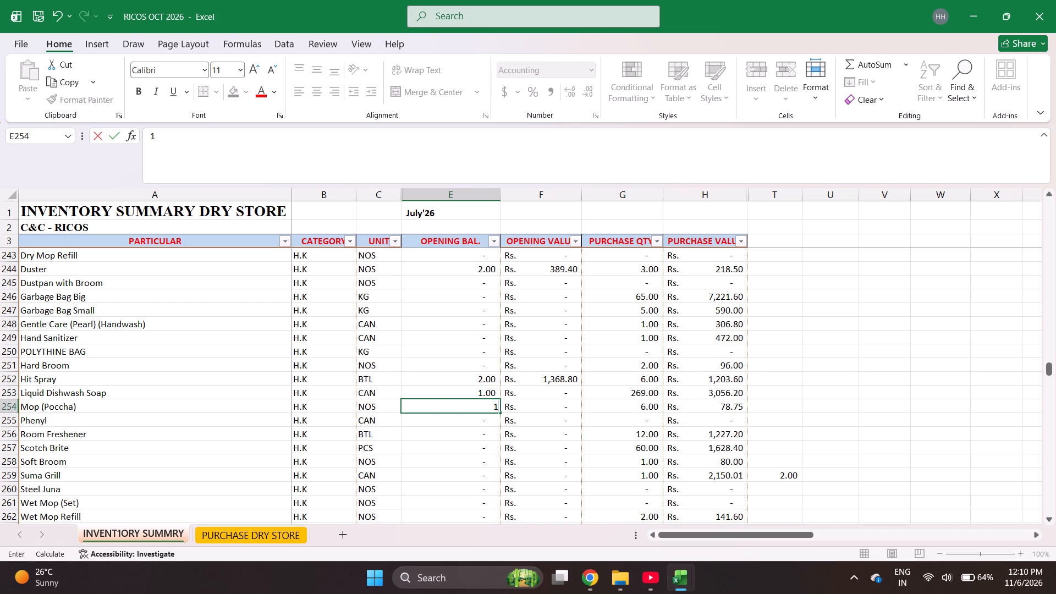
{"action": "key", "text": "Return"}
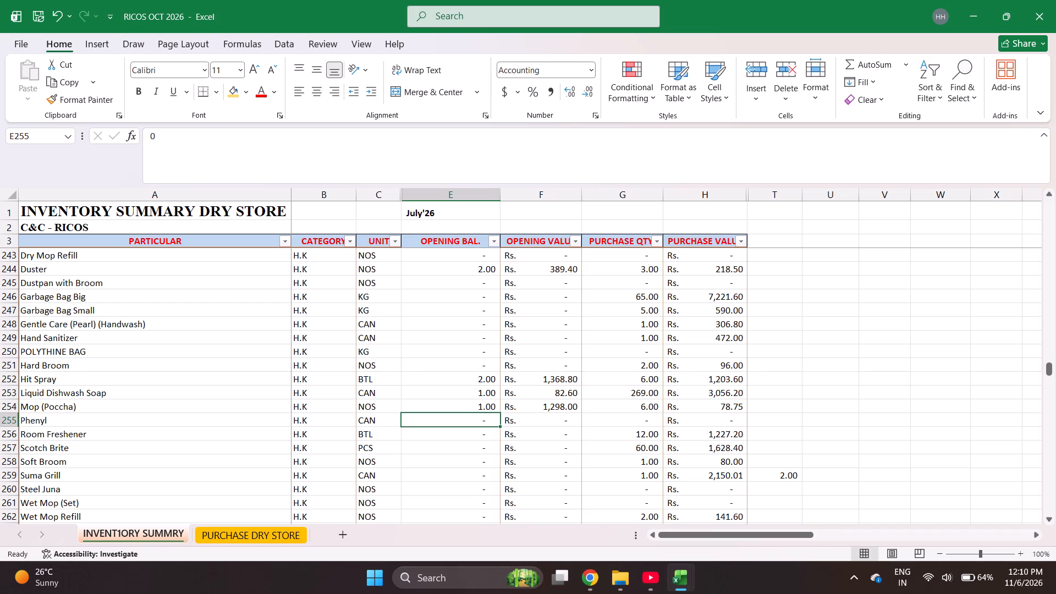
{"action": "key", "text": "Return"}
{"action": "key", "text": "2"}
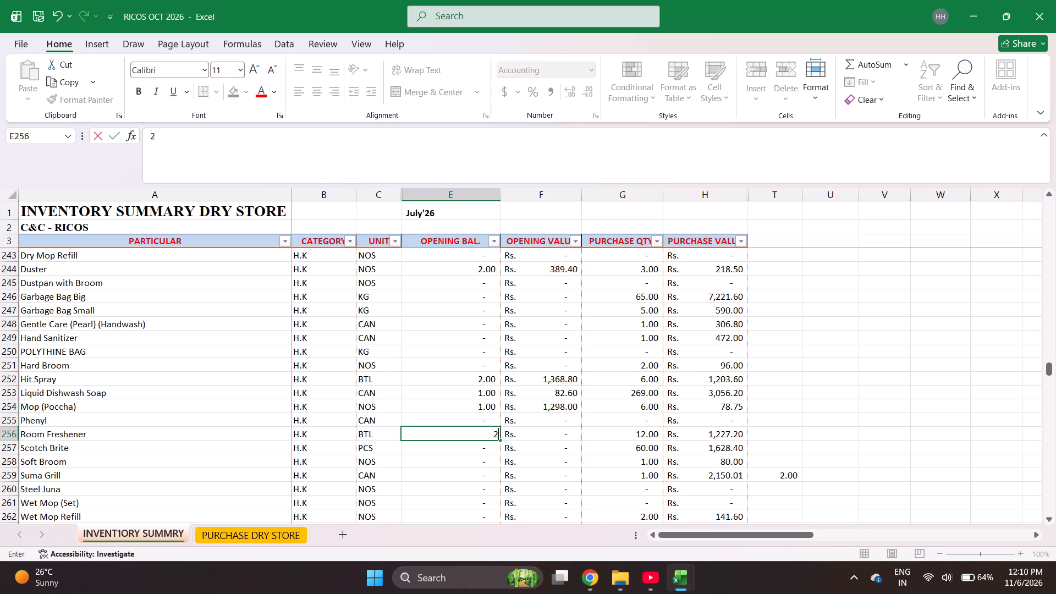
{"action": "key", "text": "Return"}
{"action": "key", "text": "3"}
{"action": "key", "text": "Return"}
Enter opening balances of 3 for Wiper, 8 for Wonder Wipe and 1 for Floor Cleaner, passing over Soft Broom to Wet Mop Refill and TOILET CLEANER.
{"action": "key", "text": "Return"}
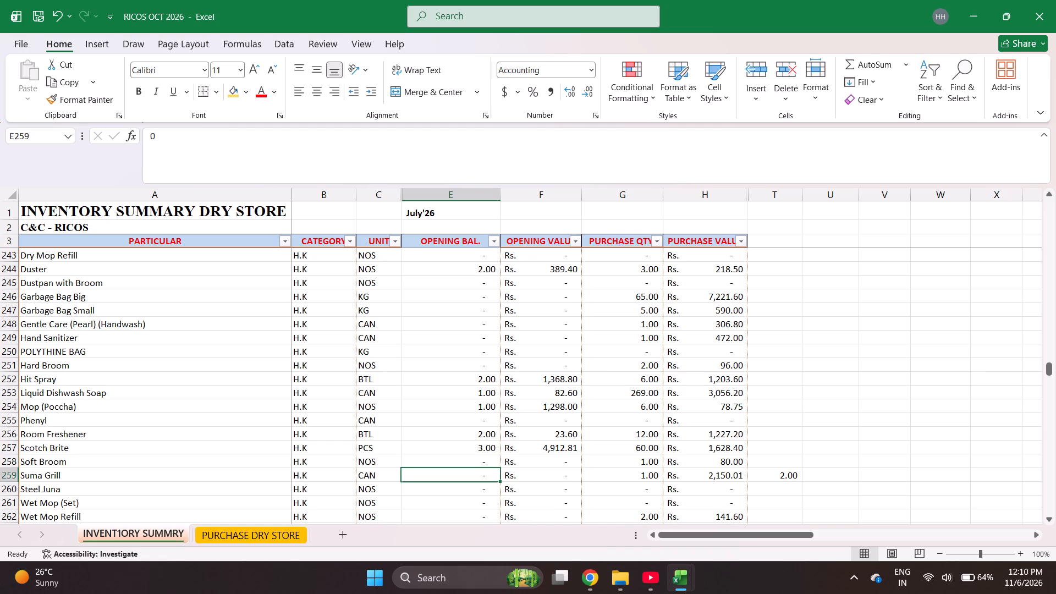
{"action": "key", "text": "Return"}
{"action": "key", "text": "Return"}
{"action": "key", "text": "Return"}
{"action": "key", "text": "Return"}
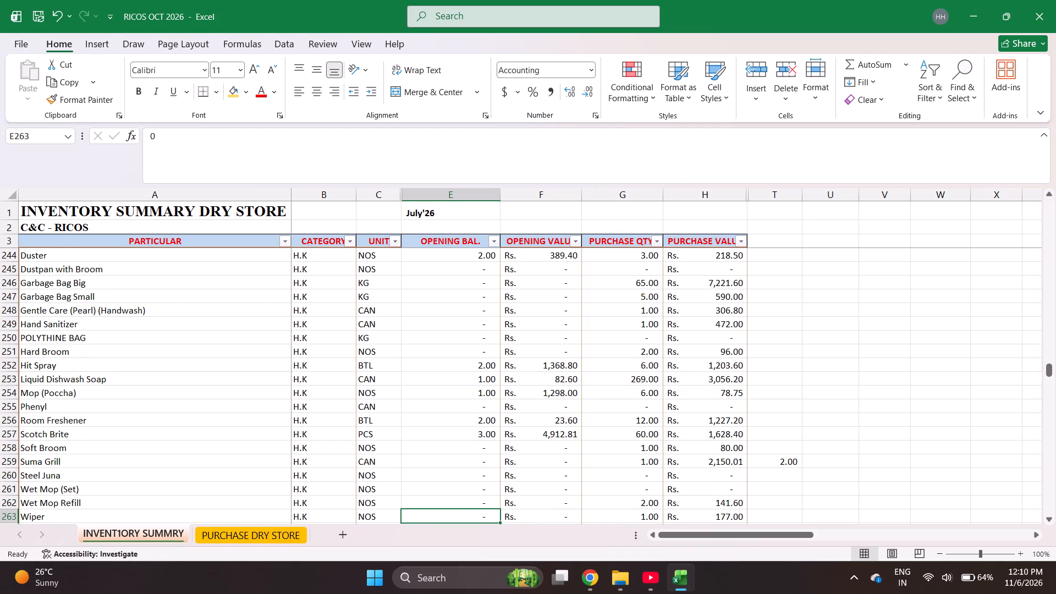
{"action": "key", "text": "3"}
{"action": "key", "text": "Return"}
{"action": "key", "text": "Return"}
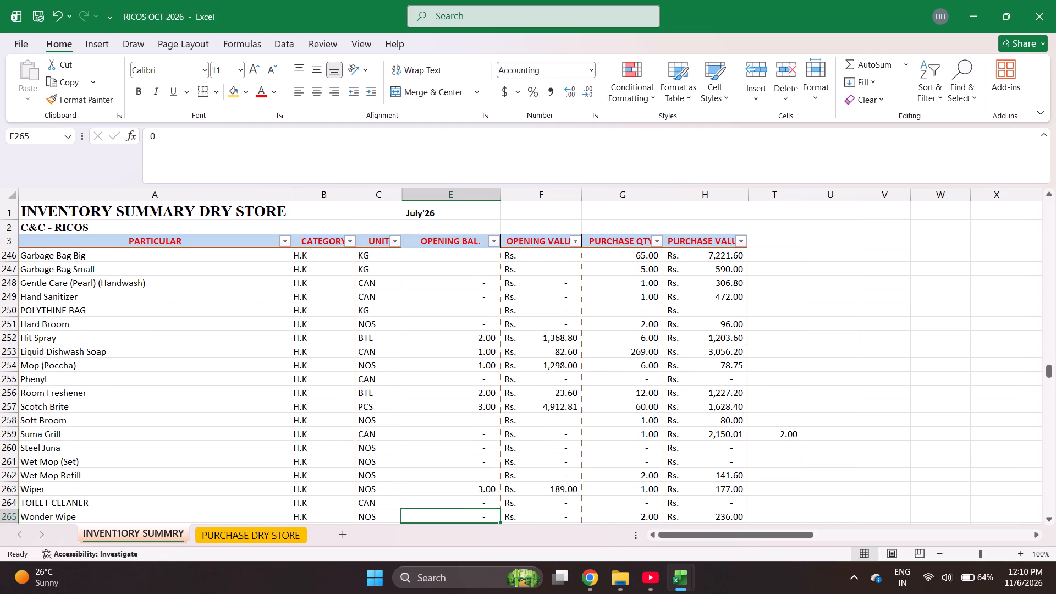
{"action": "key", "text": "8"}
{"action": "key", "text": "Return"}
{"action": "key", "text": "1"}
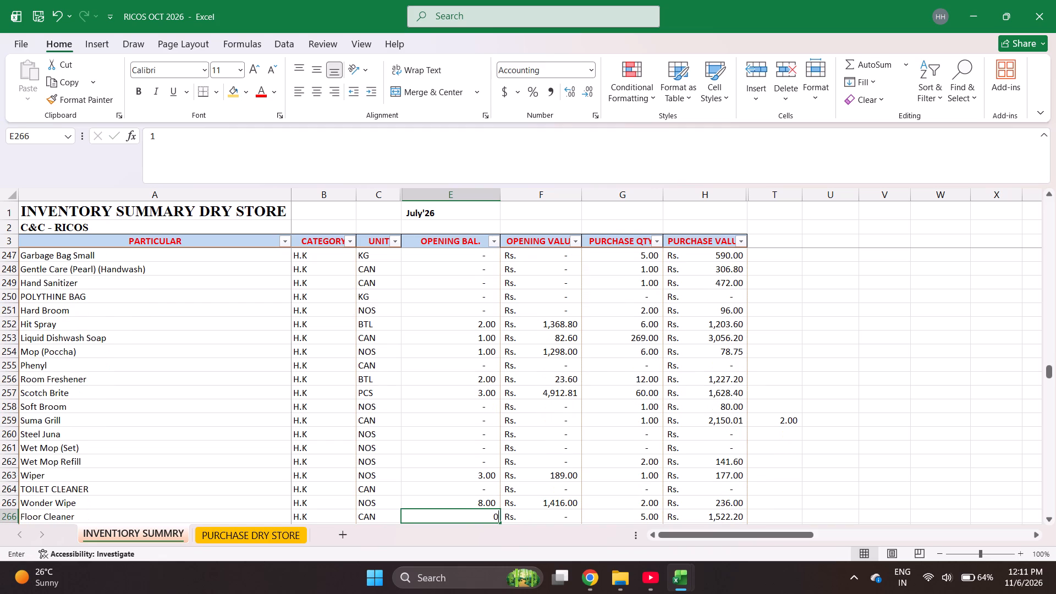
{"action": "key", "text": "Return"}
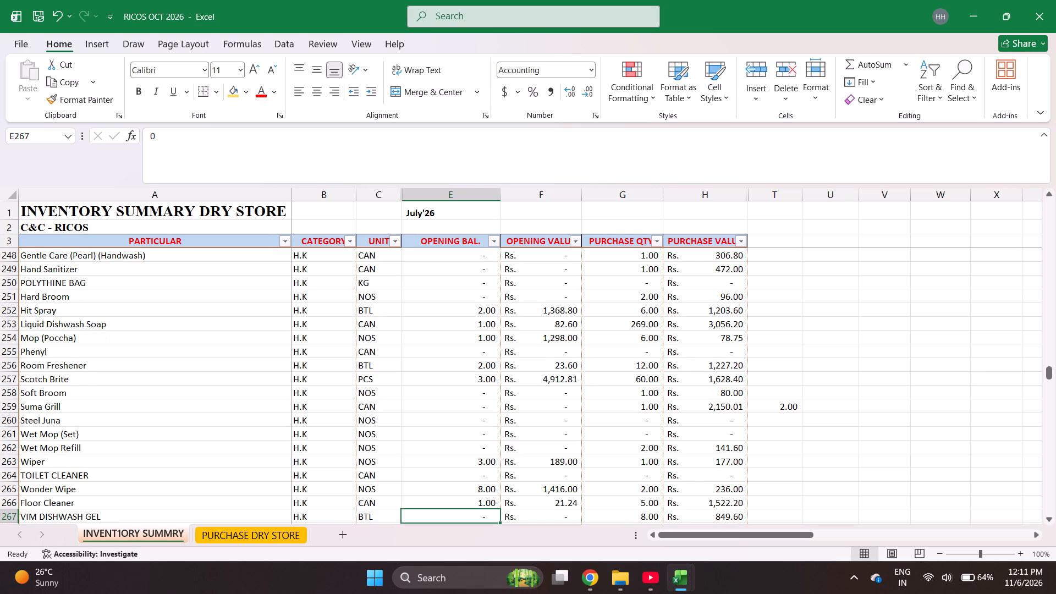
Enter opening balances of 2 for KITCHEN ROLL, 1 for WIPING SHEET, 1 for SPONGE and 9 for TOILET ROLL, passing over both VIM DISHWASH GEL rows.
{"action": "key", "text": "Return"}
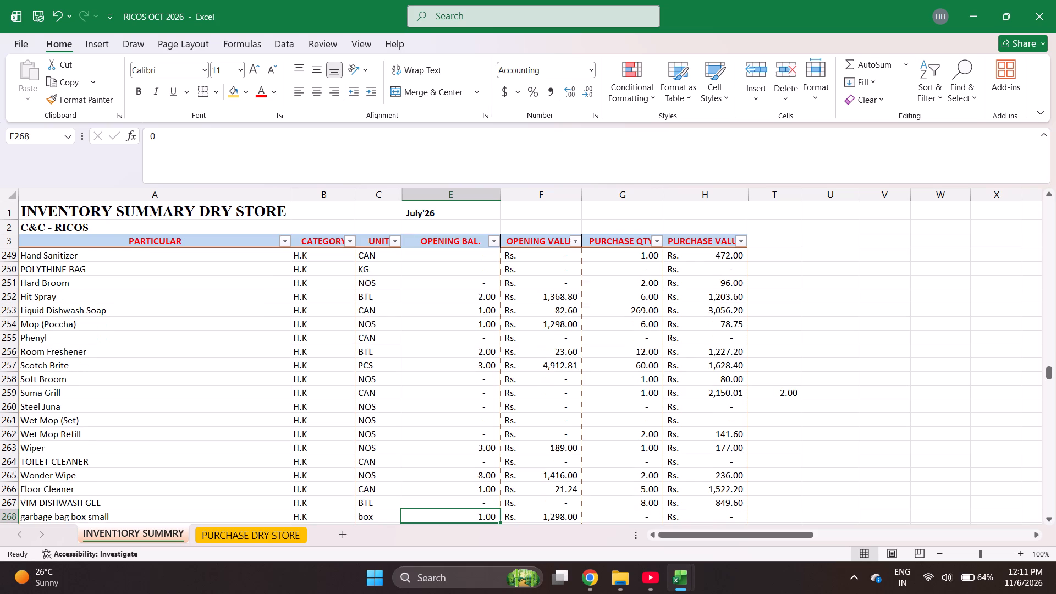
{"action": "key", "text": "Return"}
{"action": "key", "text": "Return"}
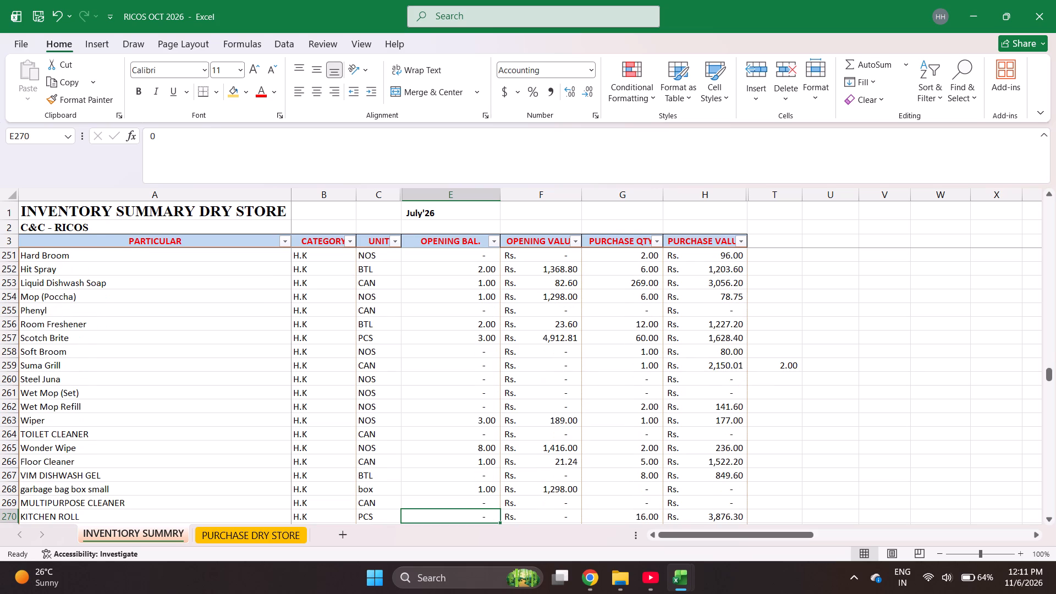
{"action": "key", "text": "2"}
{"action": "key", "text": "Return"}
{"action": "key", "text": "1"}
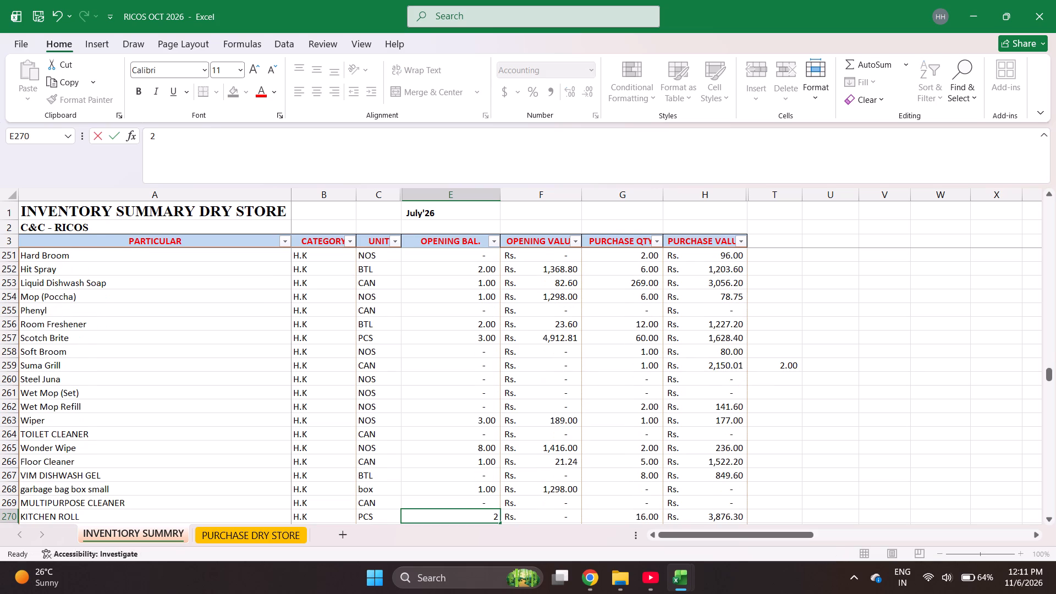
{"action": "key", "text": "Escape"}
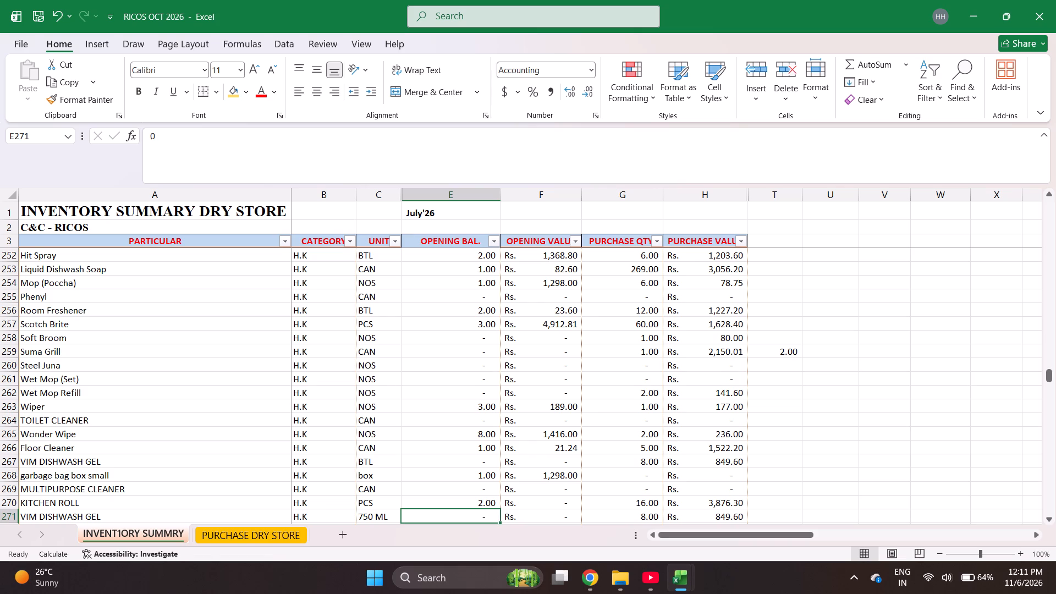
{"action": "key", "text": "Return"}
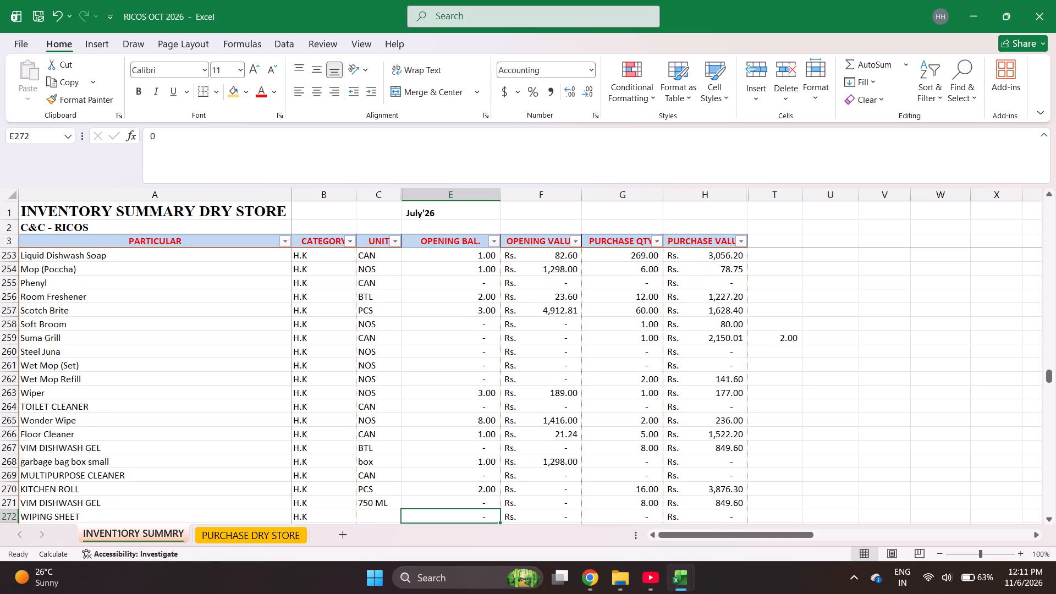
{"action": "key", "text": "1"}
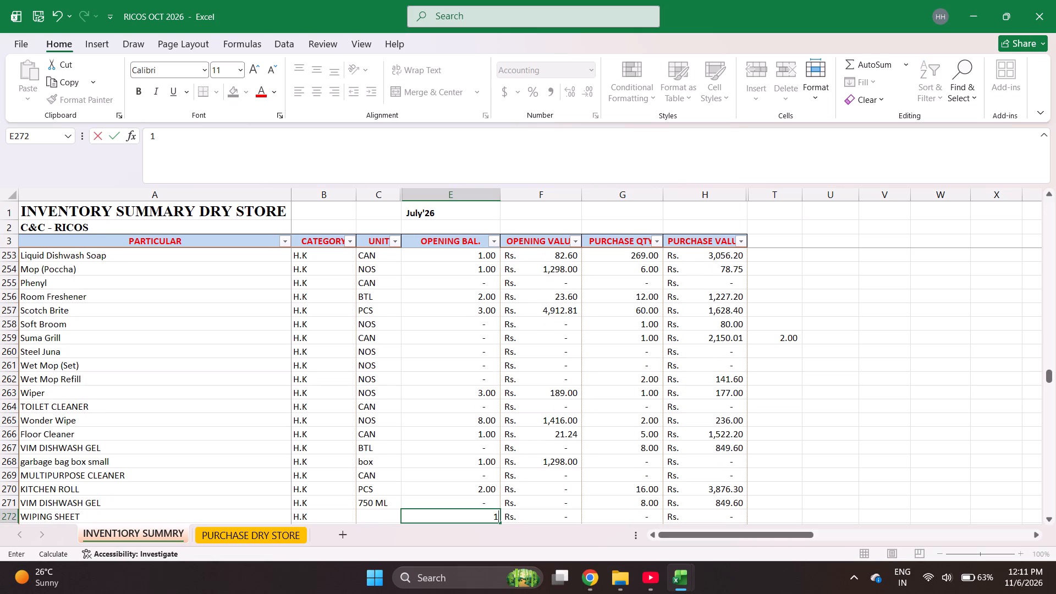
{"action": "key", "text": "Return"}
{"action": "key", "text": "1"}
{"action": "key", "text": "Return"}
{"action": "key", "text": "9"}
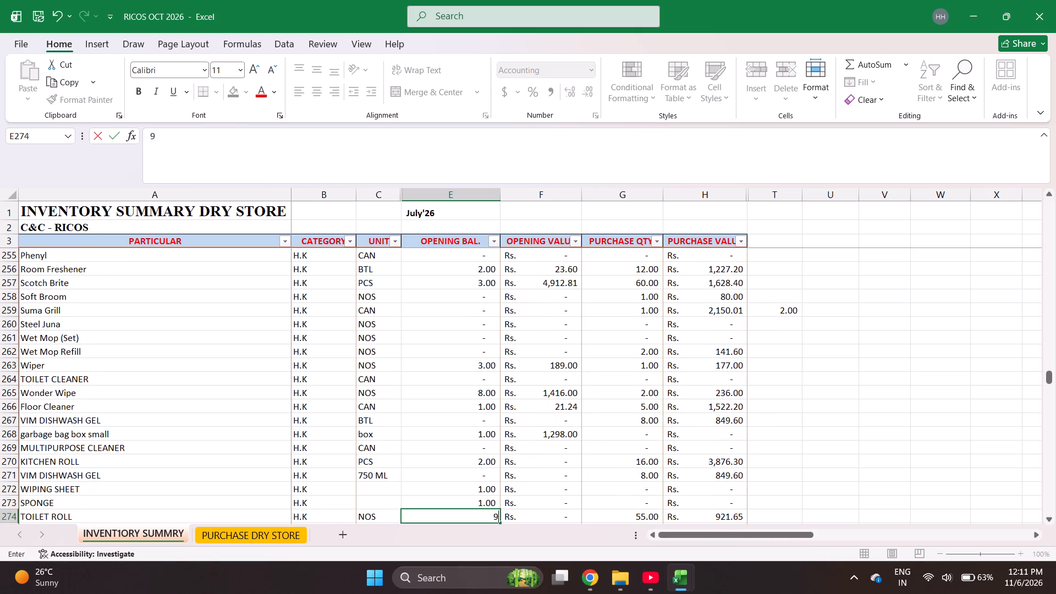
{"action": "key", "text": "Return"}
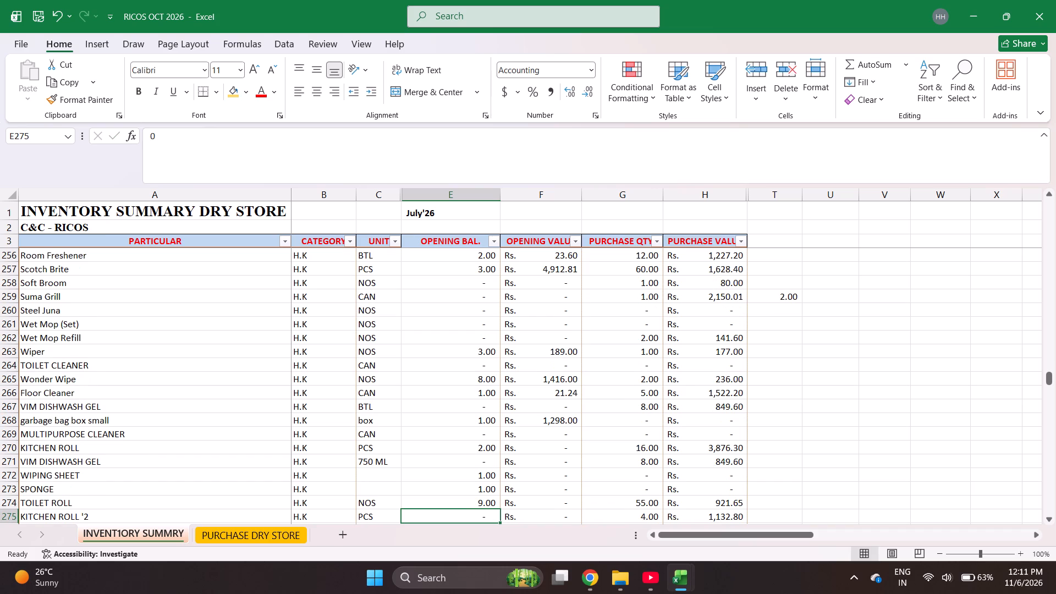
Enter opening balances of 50, 100, 200, 100 and 50 for the first five Packing items, 100 ML Dip Cup With Lid to Brown Paper Bag Small.
{"action": "key", "text": "Return"}
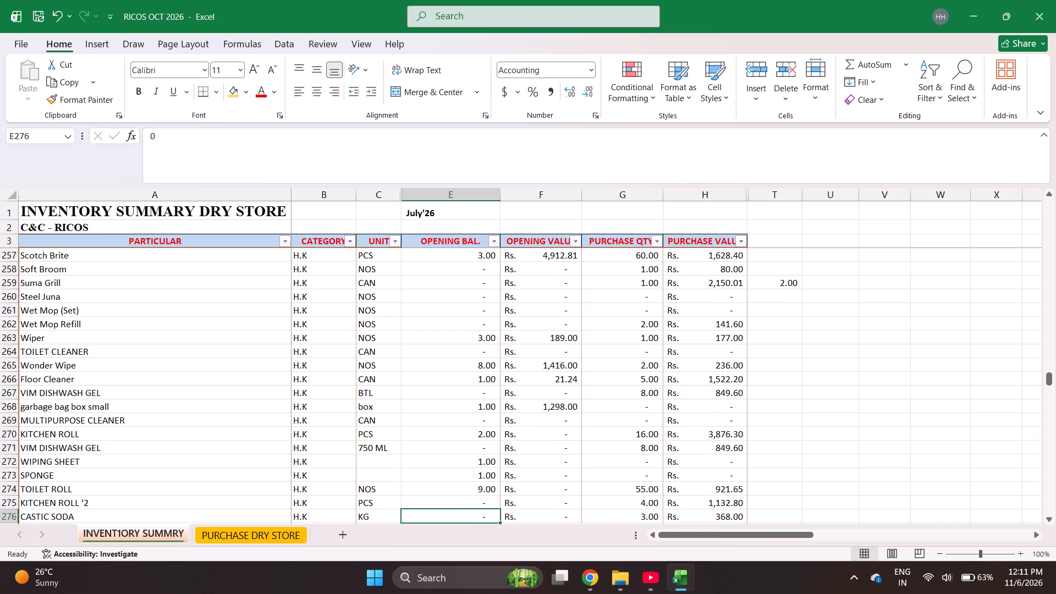
{"action": "key", "text": "Return"}
{"action": "key", "text": "Return"}
{"action": "key", "text": "Return"}
{"action": "key", "text": "Return"}
{"action": "key", "text": "Return"}
{"action": "key", "text": "Return"}
{"action": "key", "text": "Return"}
{"action": "key", "text": "Return"}
{"action": "key", "text": "Return"}
{"action": "key", "text": "Return"}
{"action": "key", "text": "Return"}
{"action": "key", "text": "Return"}
{"action": "key", "text": "Return"}
{"action": "key", "text": "Return"}
{"action": "key", "text": "Return"}
{"action": "key", "text": "Return"}
{"action": "key", "text": "Return"}
{"action": "key", "text": "Return"}
{"action": "key", "text": "Return"}
{"action": "key", "text": "Return"}
{"action": "key", "text": "Return"}
{"action": "key", "text": "Return"}
{"action": "key", "text": "Return"}
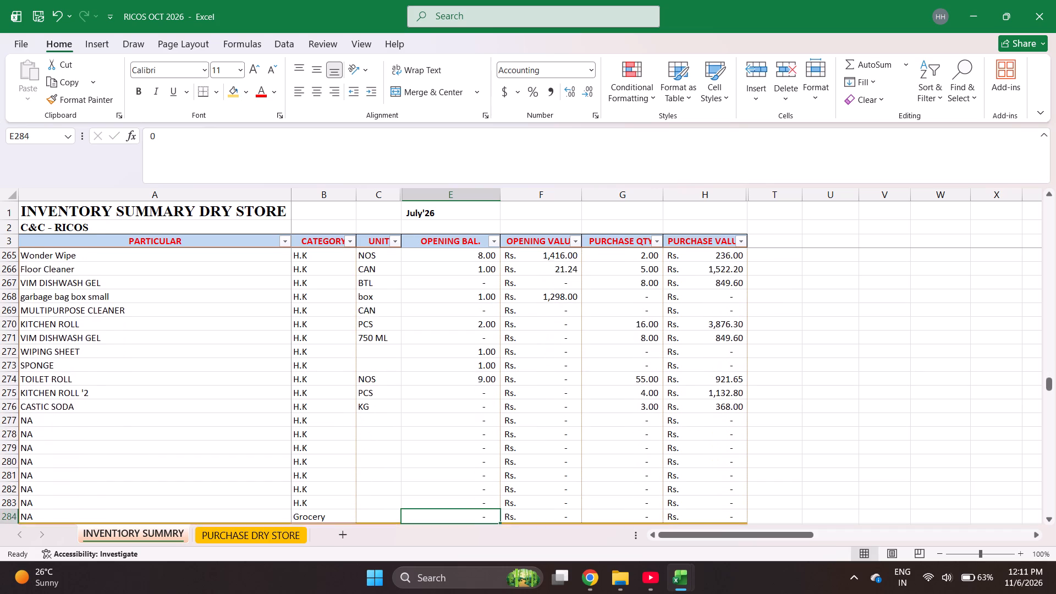
{"action": "key", "text": "Up"}
{"action": "key", "text": "Up"}
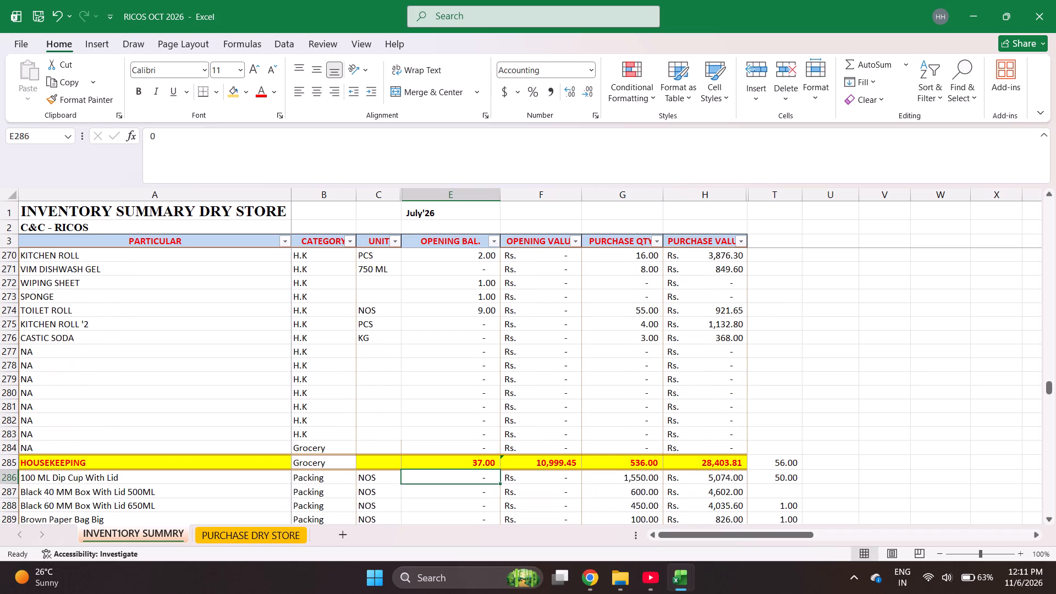
{"action": "type", "text": "50"}
{"action": "key", "text": "Return"}
{"action": "type", "text": "100"}
{"action": "key", "text": "Return"}
{"action": "type", "text": "200"}
{"action": "key", "text": "Return"}
{"action": "type", "text": "100"}
{"action": "key", "text": "Return"}
{"action": "type", "text": "50"}
{"action": "key", "text": "Return"}
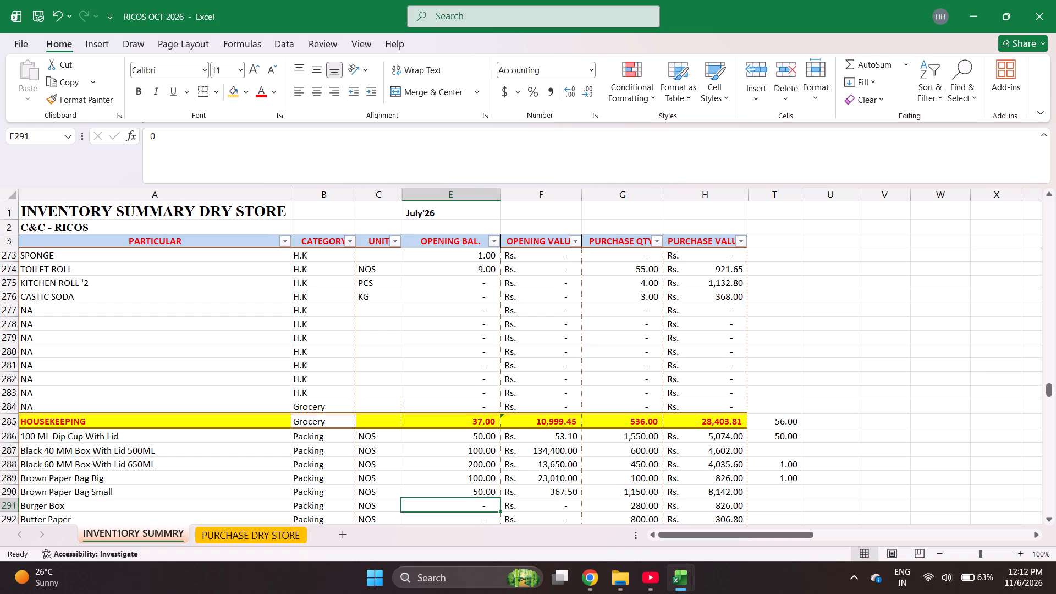
Enter opening balances of 9 for Chef Cap and 3 for Cling Wrap, passing over Burger Box, Butter Paper and Chopsticks.
{"action": "key", "text": "Return"}
{"action": "key", "text": "Return"}
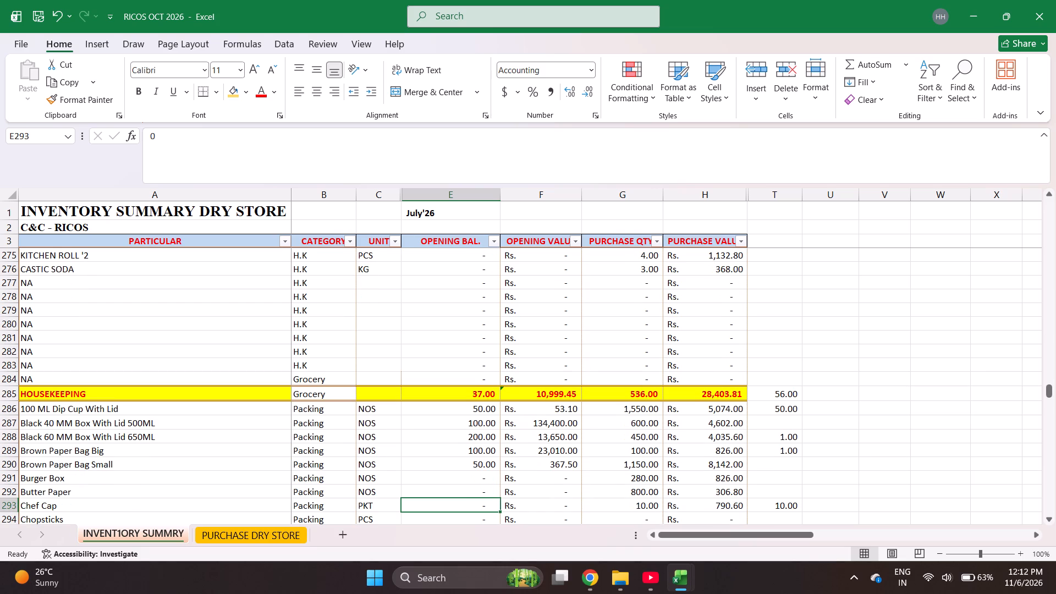
{"action": "key", "text": "9"}
{"action": "key", "text": "Return"}
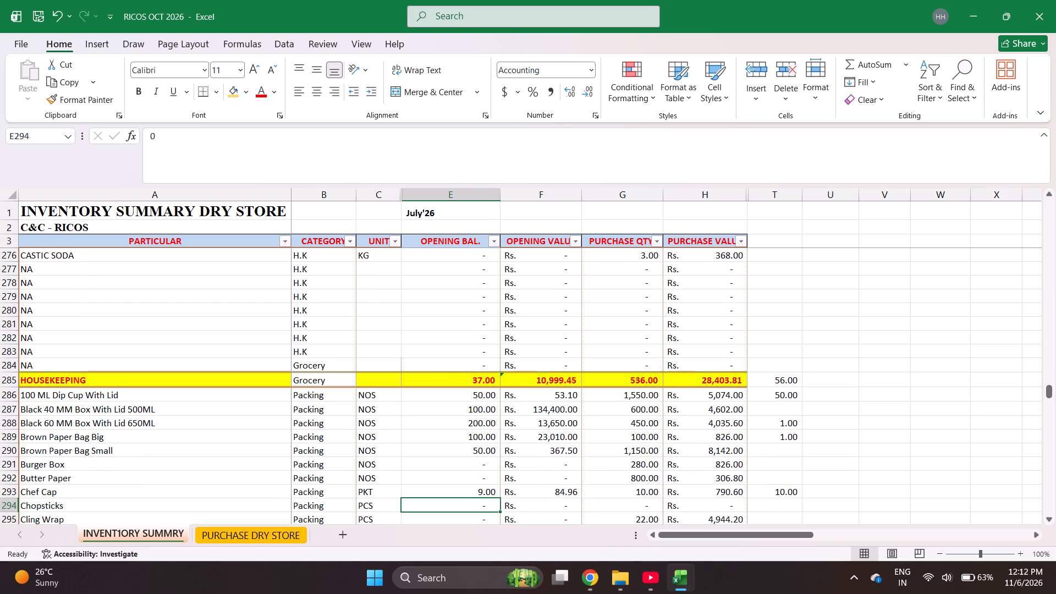
{"action": "key", "text": "Return"}
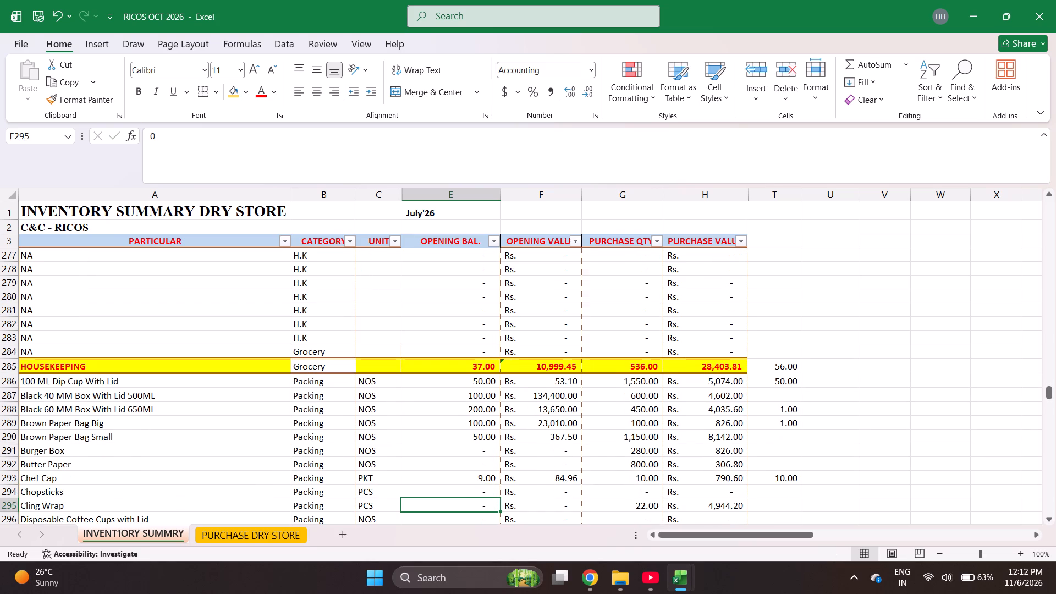
{"action": "key", "text": "3"}
{"action": "key", "text": "Return"}
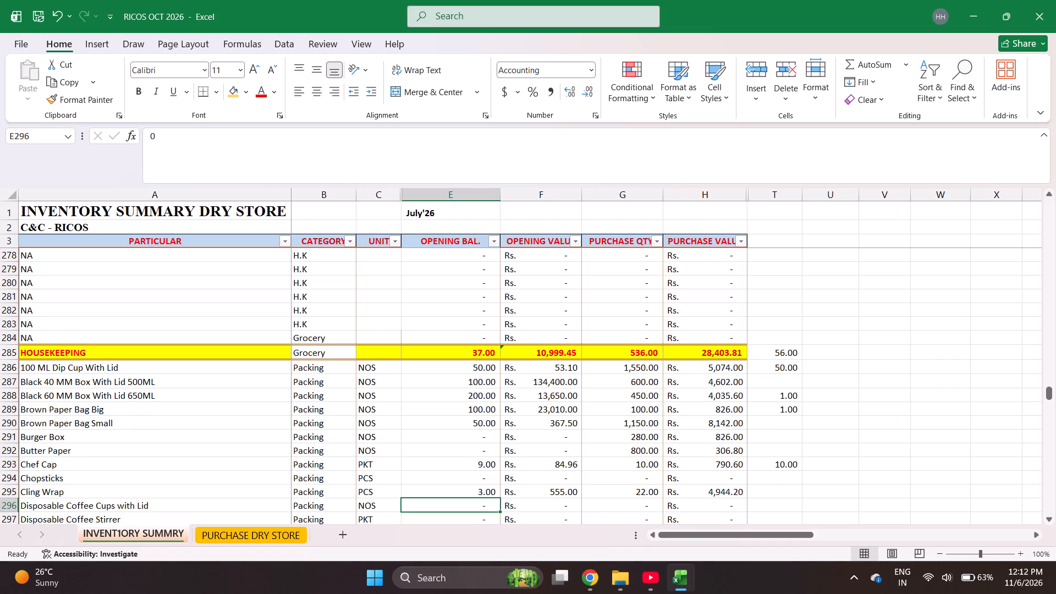
Enter opening balances of 4 for Disposable Fork and 4 for Disposable Spoon, passing over the coffee cups, coffee stirrer and Disposable Glass with Lid.
{"action": "key", "text": "Return"}
{"action": "key", "text": "Return"}
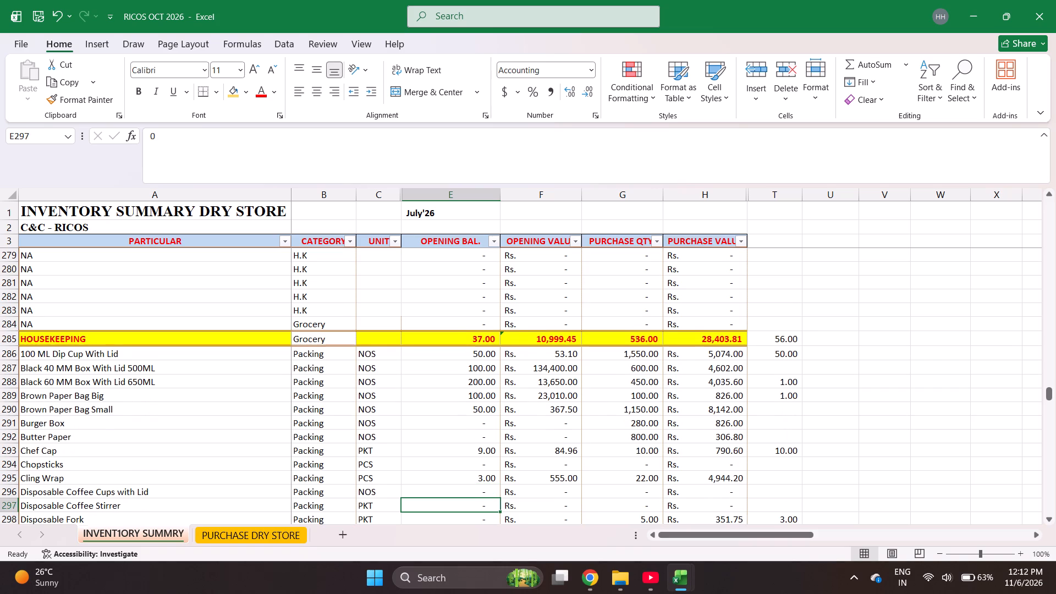
{"action": "key", "text": "4"}
{"action": "key", "text": "Return"}
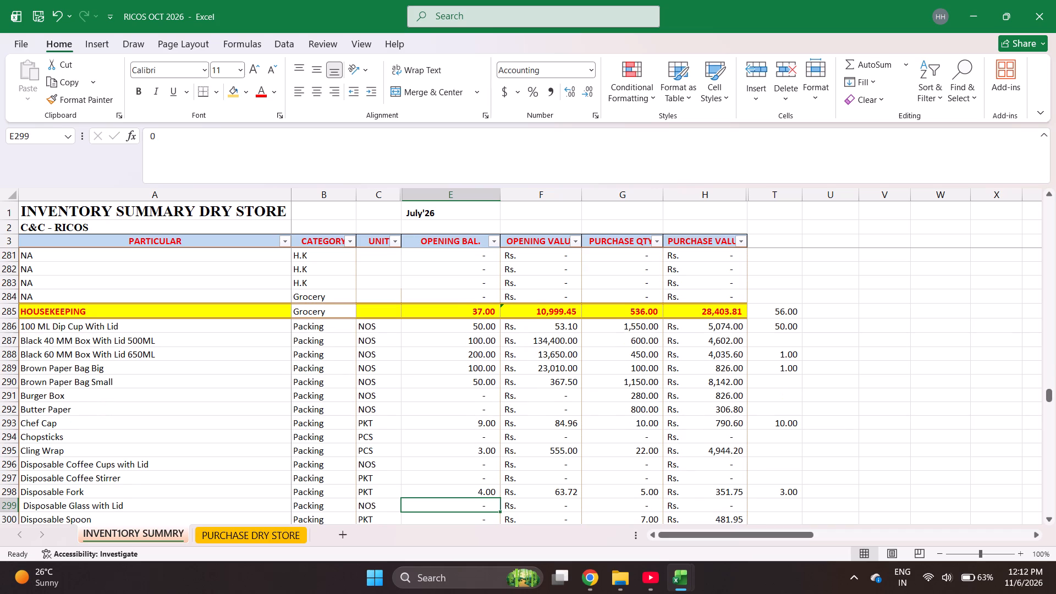
{"action": "key", "text": "Return"}
{"action": "key", "text": "4"}
{"action": "key", "text": "Return"}
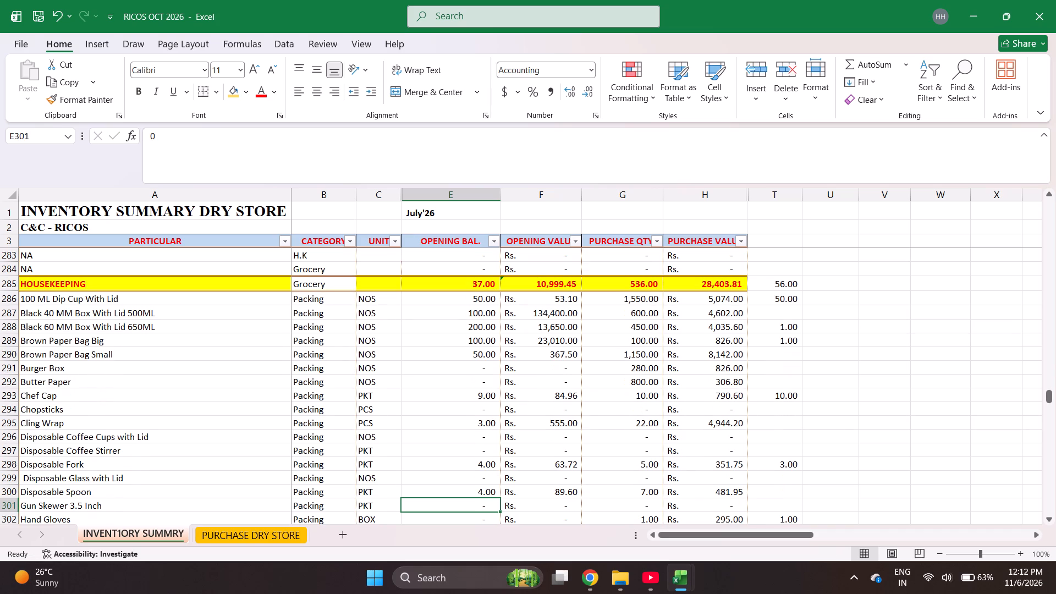
Enter opening balances of 1 for Hand Gloves, 2 for PACKING ROLLL and 150 for CAKE BOX, passing over Gun Skewer and Meal Tray with Lid.
{"action": "key", "text": "Return"}
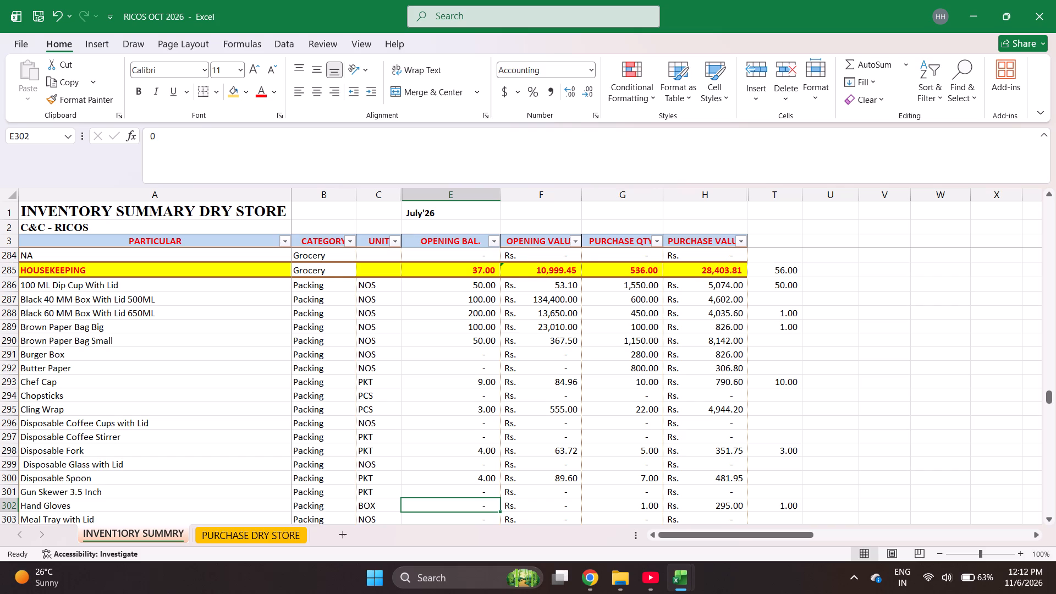
{"action": "key", "text": "1"}
{"action": "key", "text": "Return"}
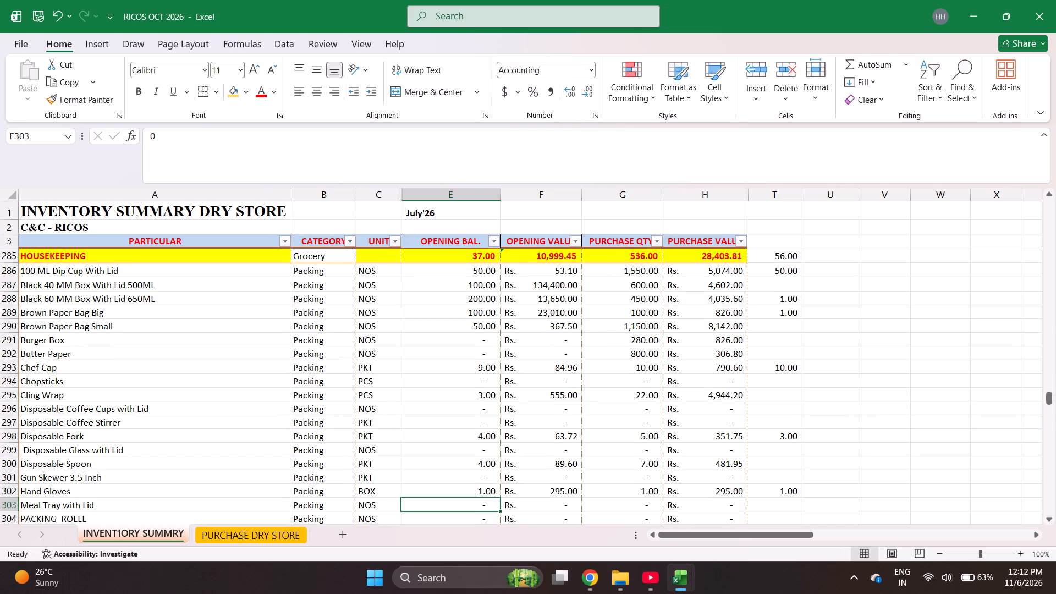
{"action": "key", "text": "Return"}
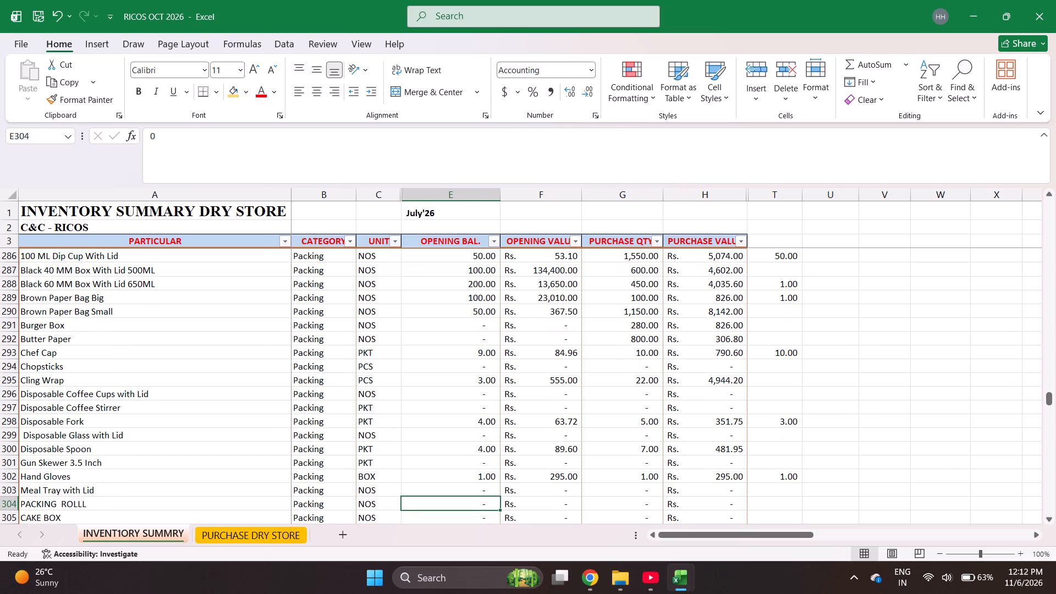
{"action": "key", "text": "2"}
{"action": "key", "text": "Return"}
{"action": "type", "text": "150"}
{"action": "key", "text": "Return"}
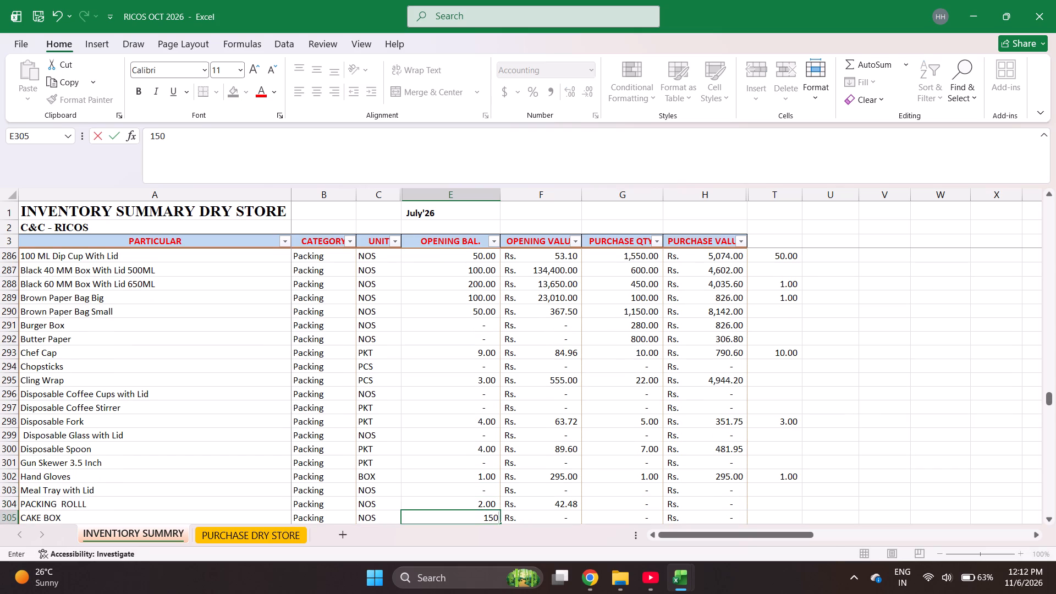
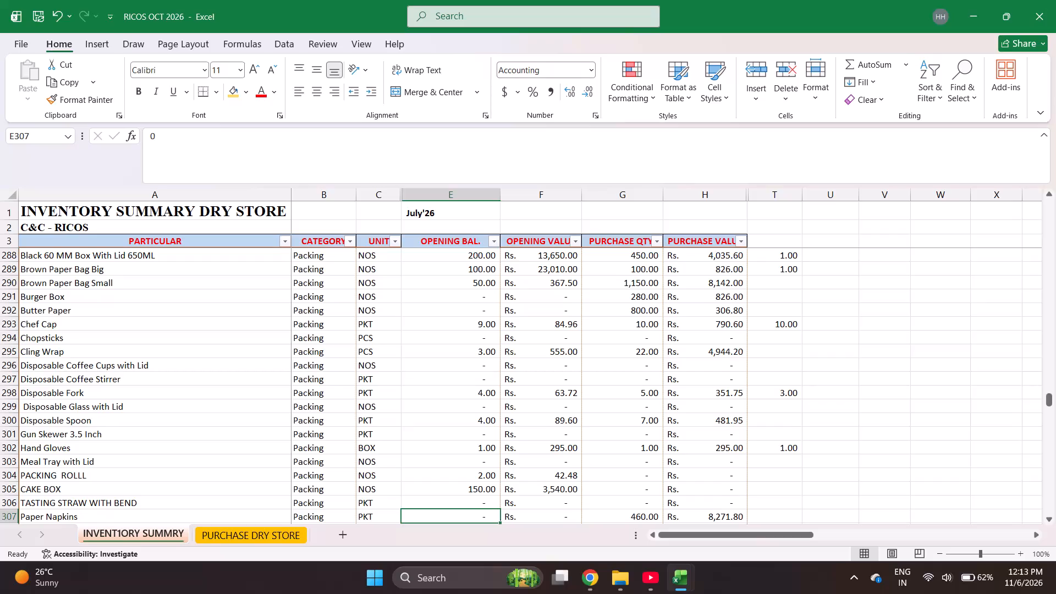
Enter opening balances of 70 for Paper Napkins, 5 for Paper Straw and 10 for Pizza Box, passing over Paper Roll (HRT).
{"action": "type", "text": "70"}
{"action": "key", "text": "Return"}
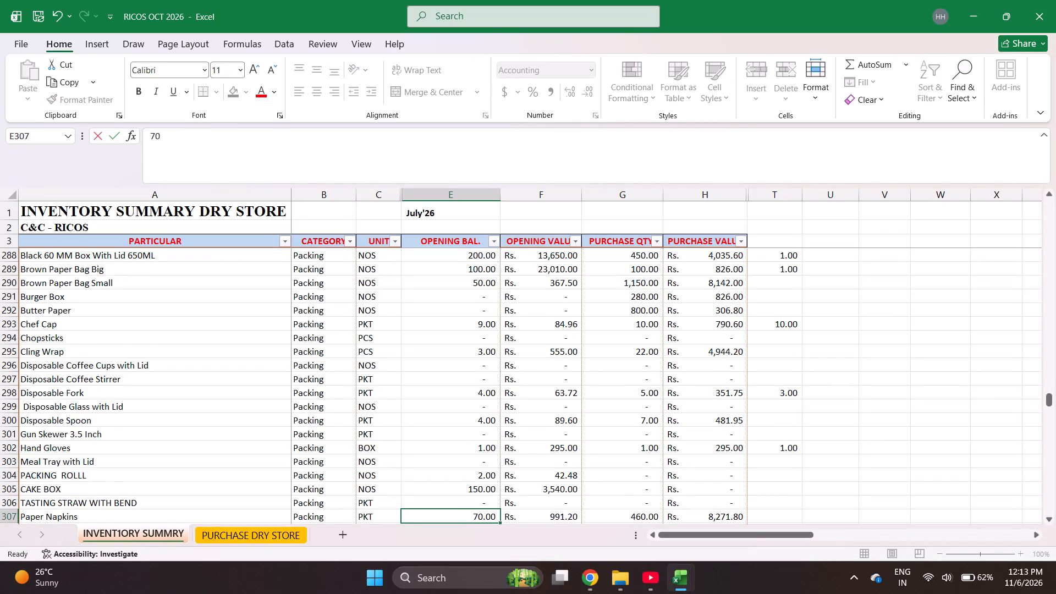
{"action": "key", "text": "Return"}
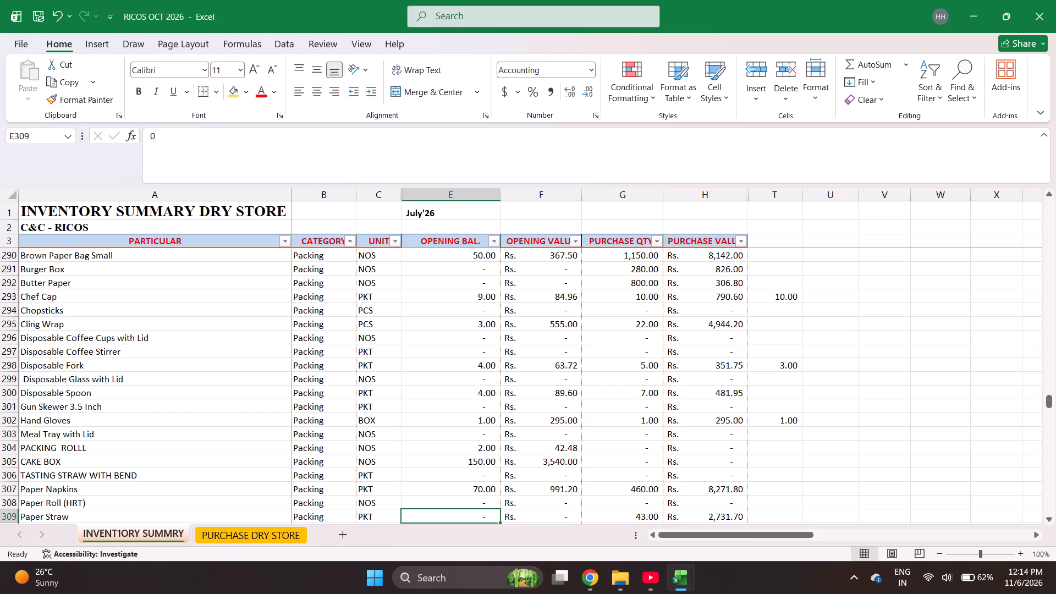
{"action": "key", "text": "5"}
{"action": "key", "text": "Return"}
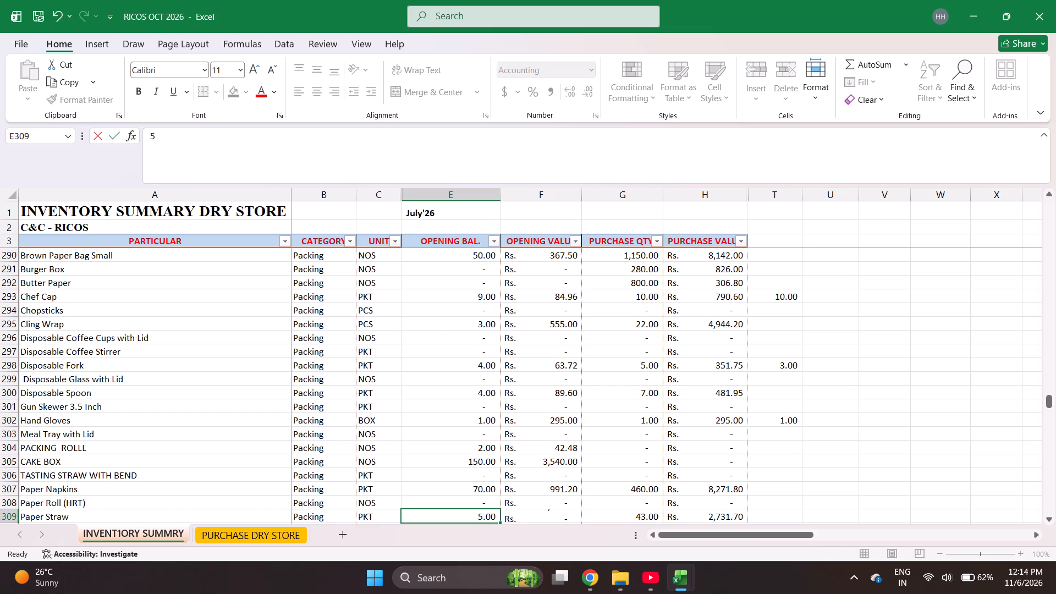
{"action": "key", "text": "1"}
{"action": "key", "text": "0"}
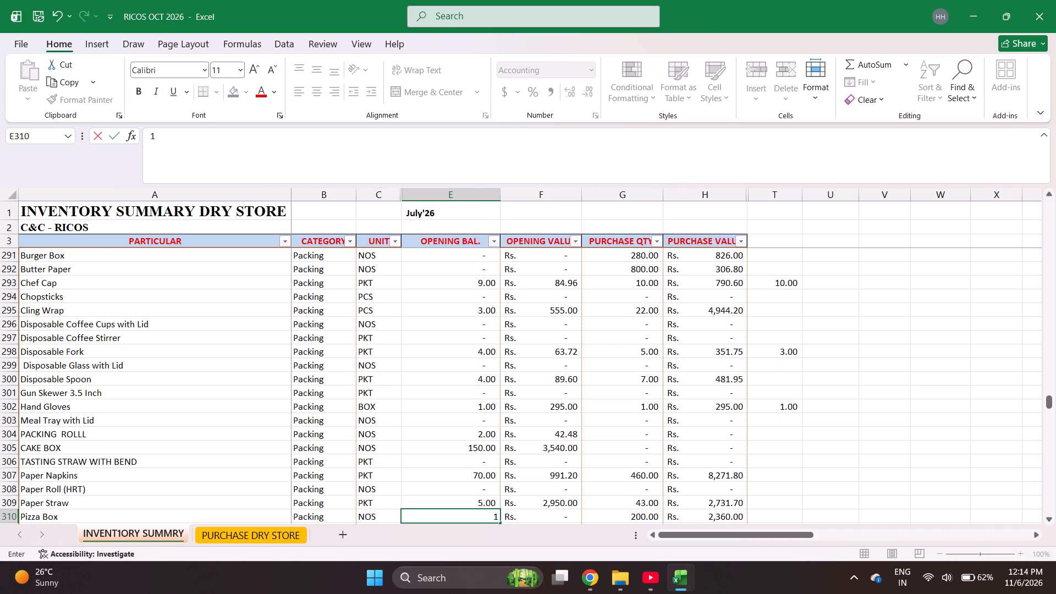
{"action": "key", "text": "Return"}
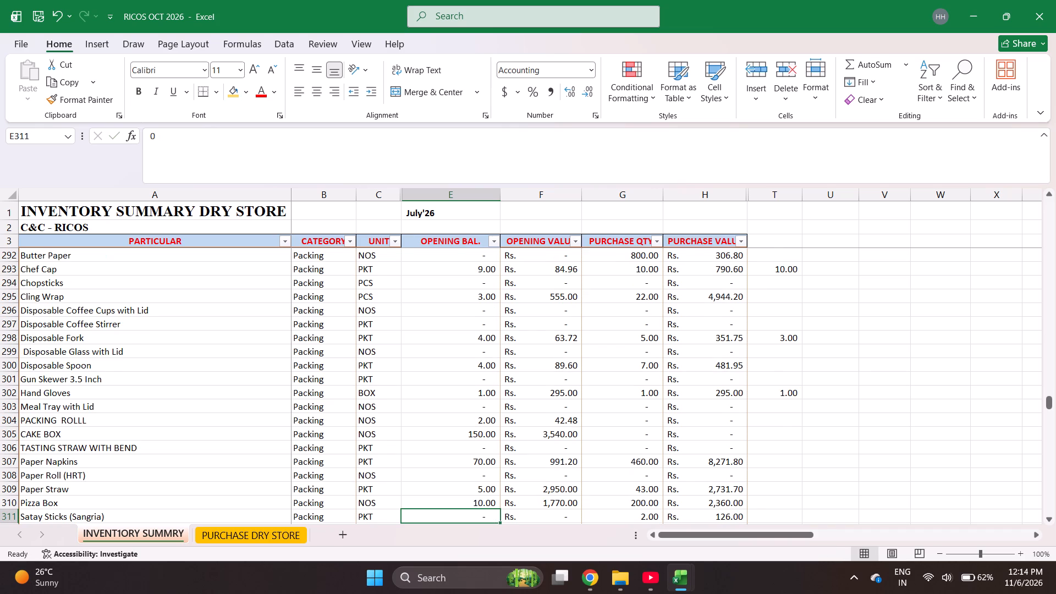
Pass over the opening balances of Satay Sticks, both Silver Containers and Silver Foil, continuing to Soup Container With Lid.
{"action": "key", "text": "Return"}
{"action": "key", "text": "Return"}
{"action": "key", "text": "Return"}
{"action": "key", "text": "Return"}
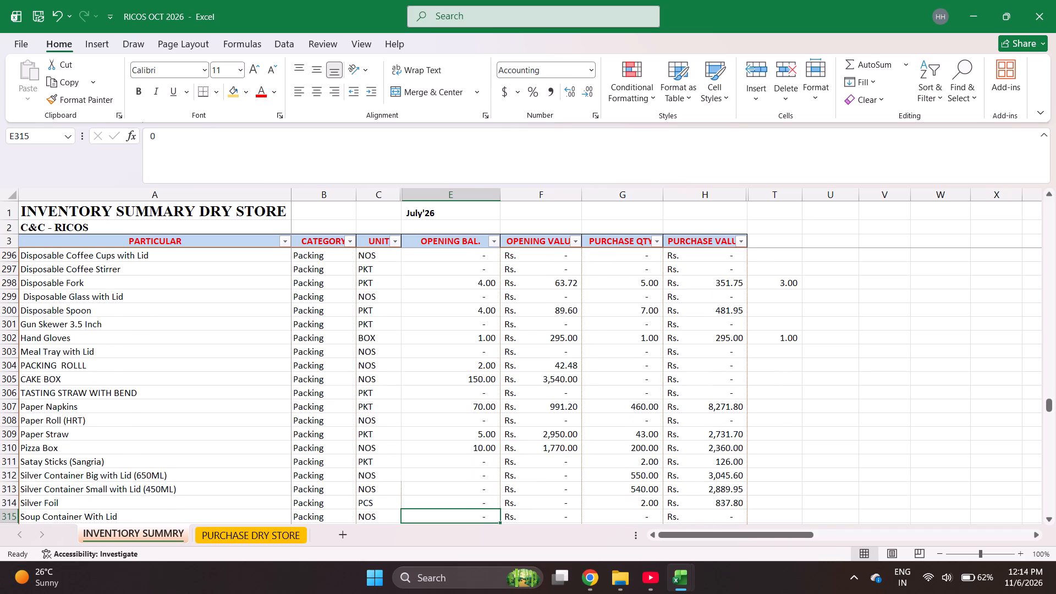
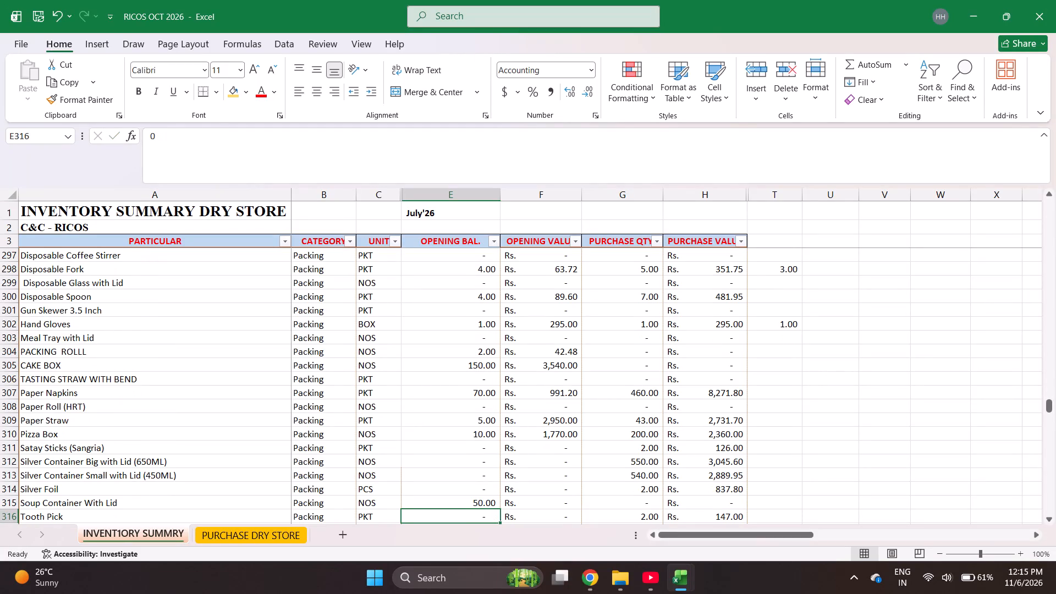
Enter an opening balance of 2 for Tooth Pick.
{"action": "key", "text": "2"}
{"action": "key", "text": "Return"}
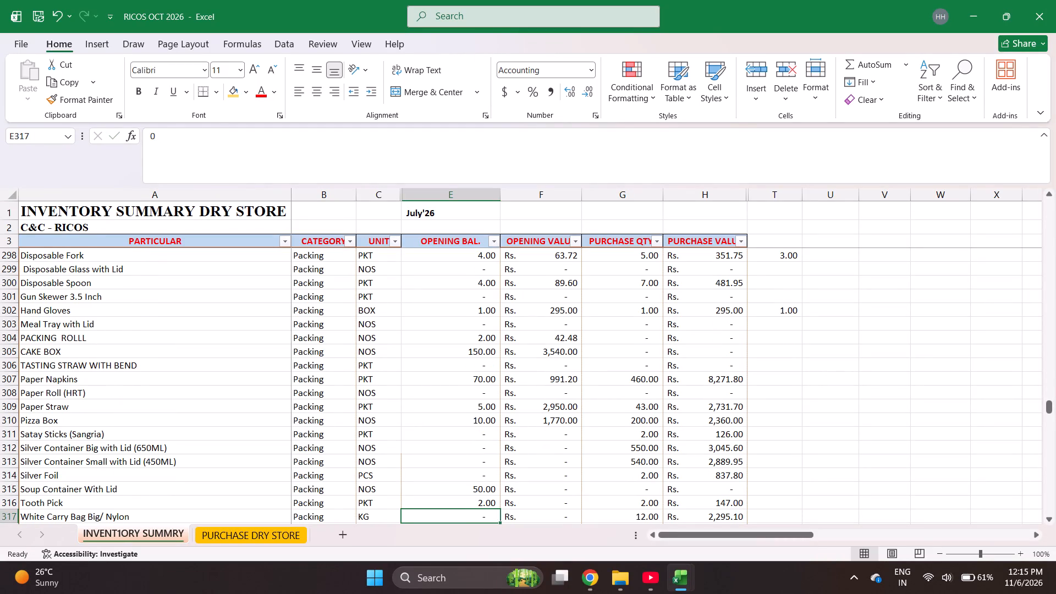
Enter opening balances of 3 for Paper Roll and 25 for Disposable Glass 350, leaving the packing items before and between them as they are.
{"action": "key", "text": "Return"}
{"action": "key", "text": "Return"}
{"action": "key", "text": "Return"}
{"action": "key", "text": "Return"}
{"action": "key", "text": "Return"}
{"action": "key", "text": "Return"}
{"action": "key", "text": "Return"}
{"action": "key", "text": "Return"}
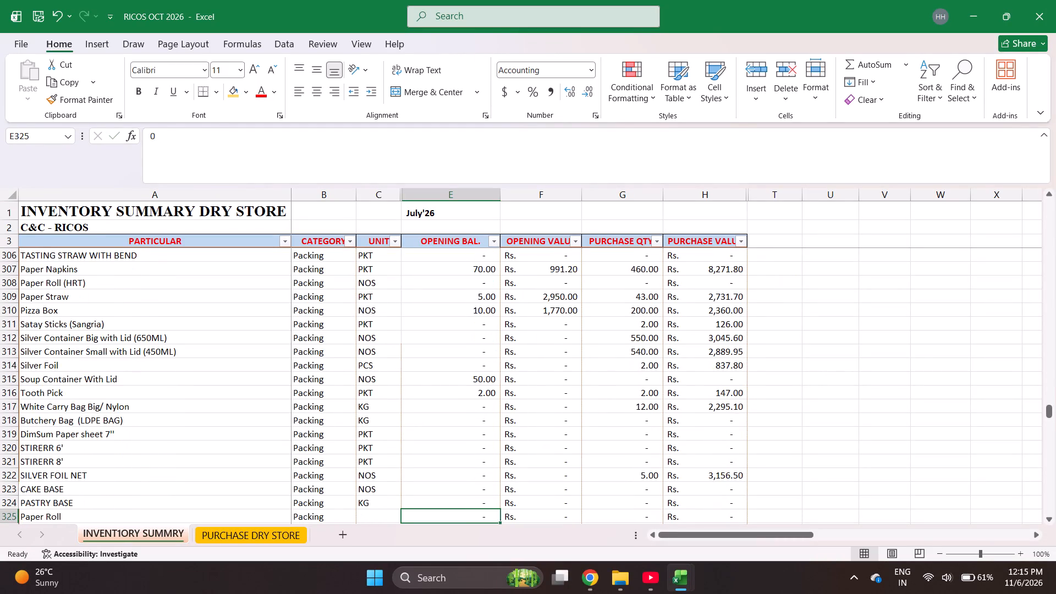
{"action": "key", "text": "Return"}
{"action": "key", "text": "Up"}
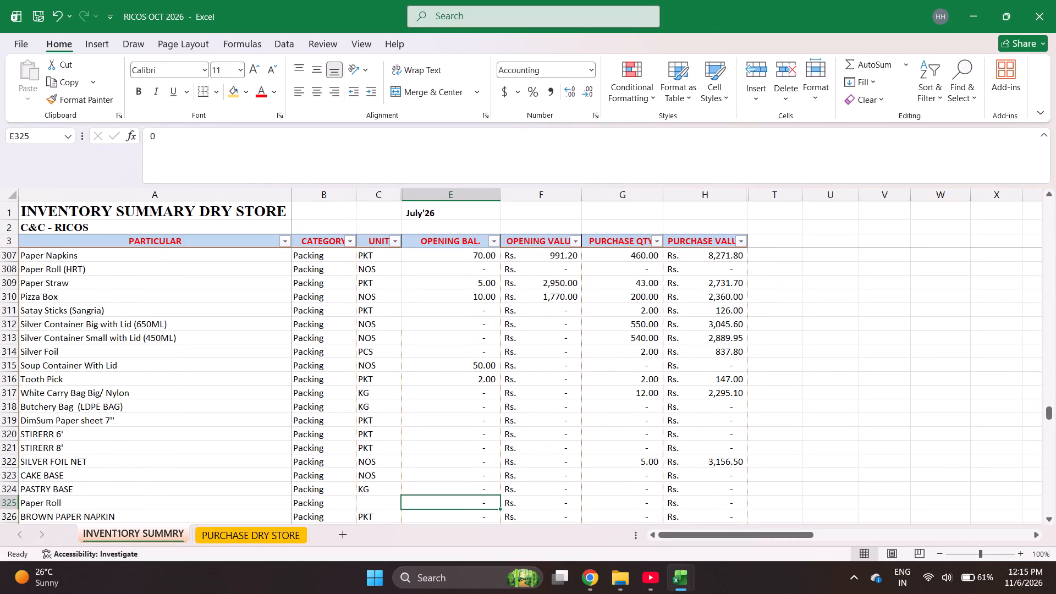
{"action": "key", "text": "3"}
{"action": "key", "text": "Return"}
{"action": "key", "text": "Return"}
{"action": "type", "text": "25"}
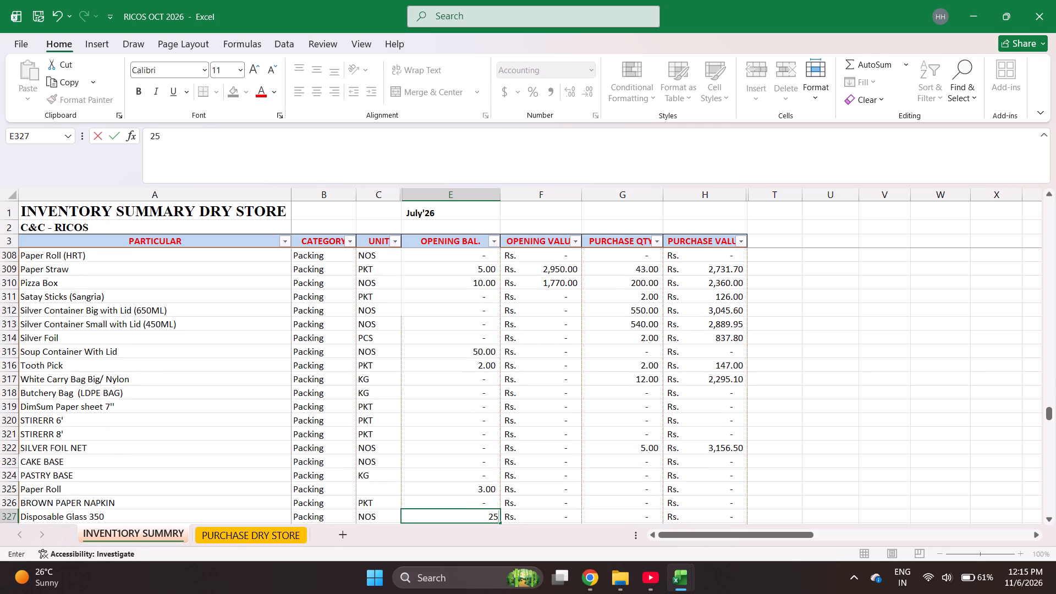
{"action": "key", "text": "Return"}
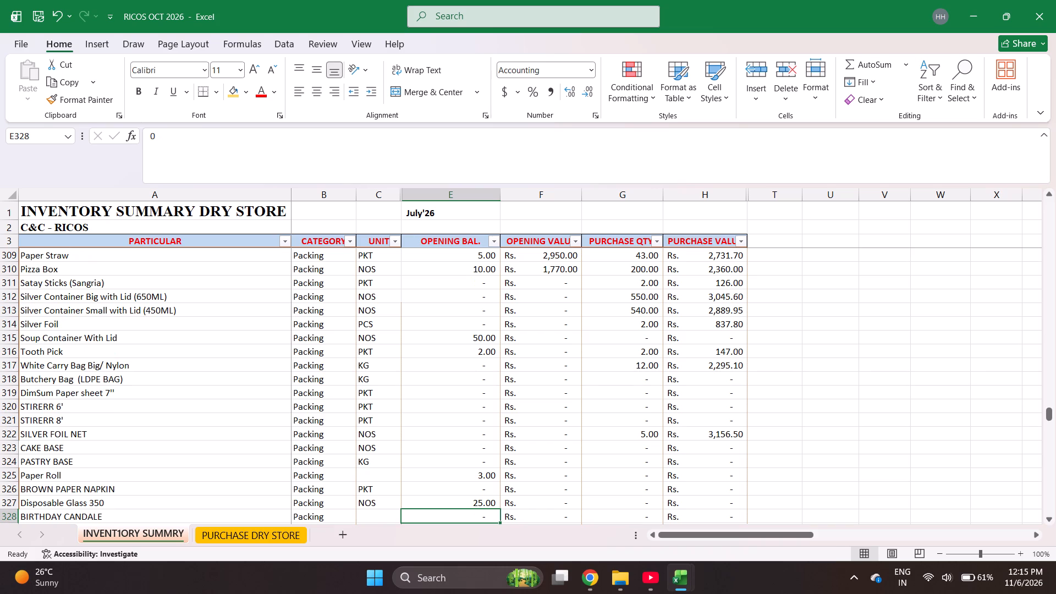
Go through the remaining packing rows from Birthday Candale, past the PACKING total, and on to Apple Juice in the beverages section.
{"action": "key", "text": "Return"}
{"action": "key", "text": "Return"}
{"action": "key", "text": "Return"}
{"action": "key", "text": "Return"}
{"action": "key", "text": "Return"}
{"action": "key", "text": "Return"}
{"action": "key", "text": "Return"}
{"action": "key", "text": "Return"}
{"action": "key", "text": "Return"}
{"action": "key", "text": "Return"}
{"action": "key", "text": "Return"}
{"action": "key", "text": "Return"}
{"action": "key", "text": "Return"}
{"action": "key", "text": "Return"}
{"action": "key", "text": "Return"}
{"action": "key", "text": "Return"}
{"action": "key", "text": "Return"}
{"action": "key", "text": "Return"}
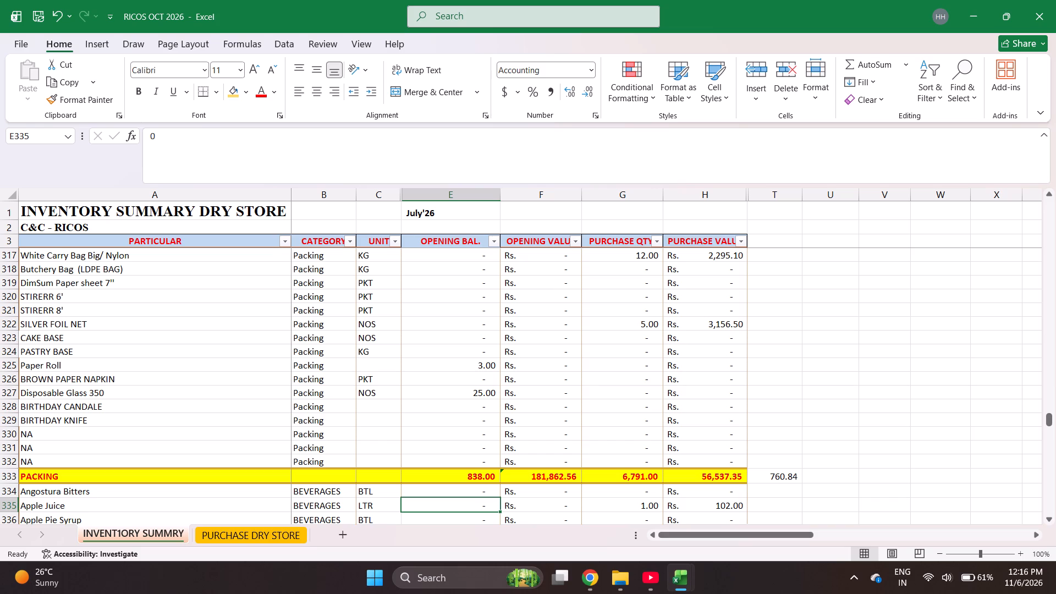
Enter opening balances of 4 for Brown Sugar Sachet, 2 for Canned Fruits and 1 for Caramel Syrup, passing over Caramel Sauce.
{"action": "key", "text": "Return"}
{"action": "key", "text": "Return"}
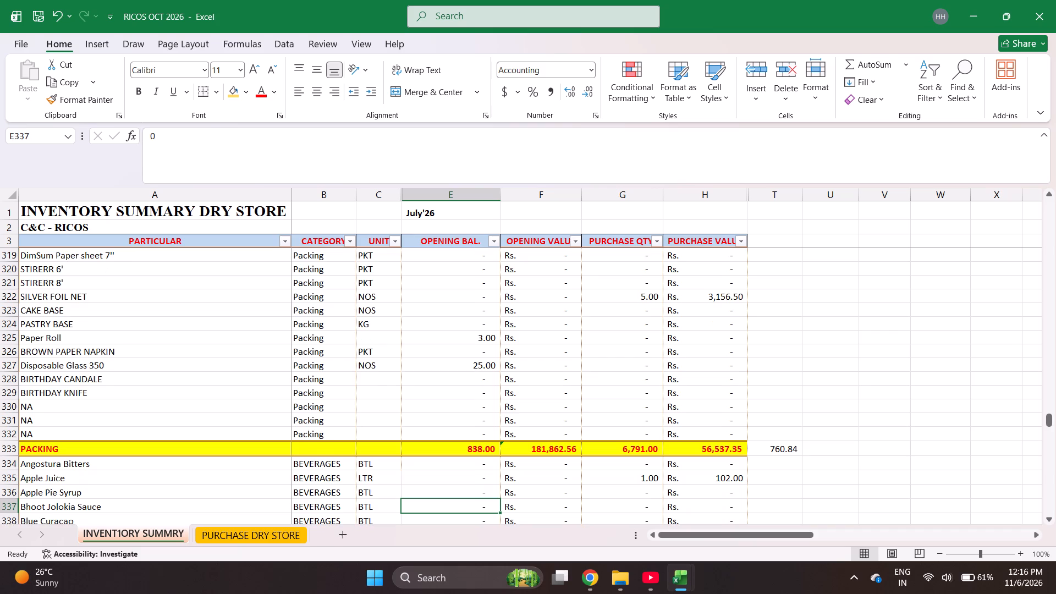
{"action": "key", "text": "Return"}
{"action": "key", "text": "Return"}
{"action": "key", "text": "Return"}
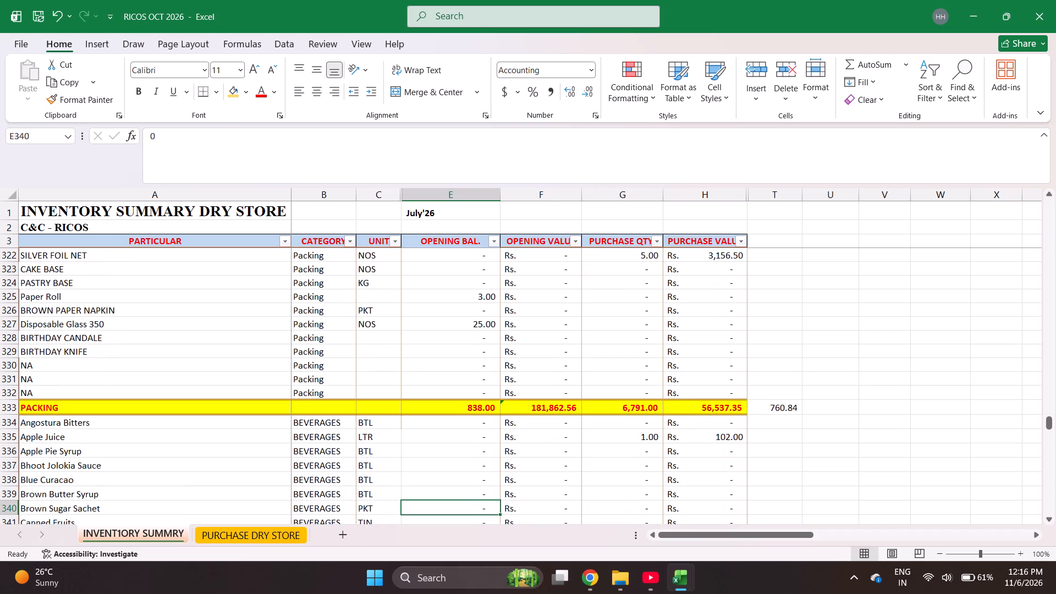
{"action": "key", "text": "4"}
{"action": "key", "text": "Return"}
{"action": "key", "text": "2"}
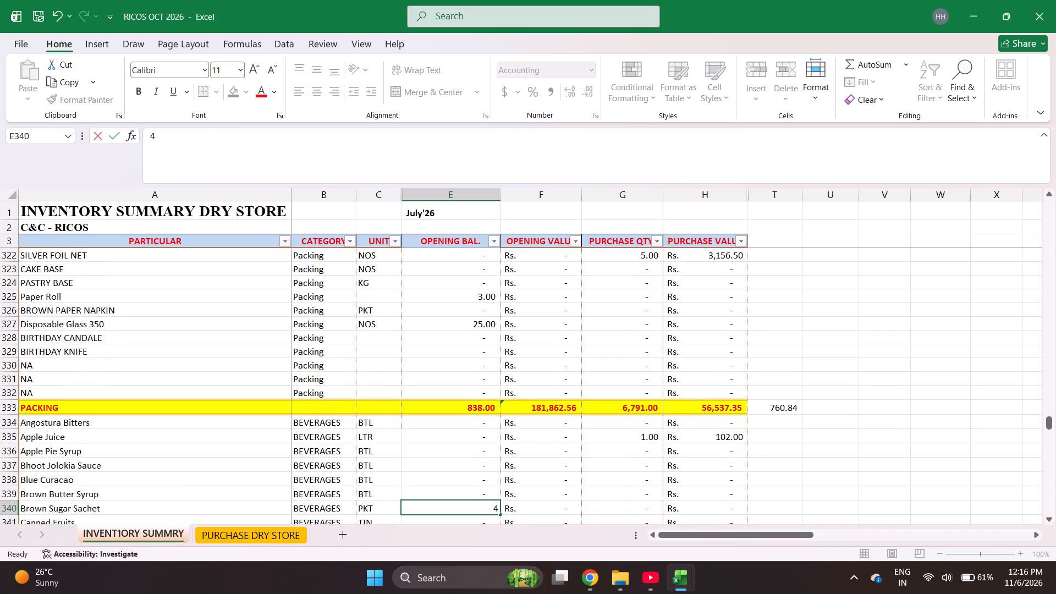
{"action": "key", "text": "Return"}
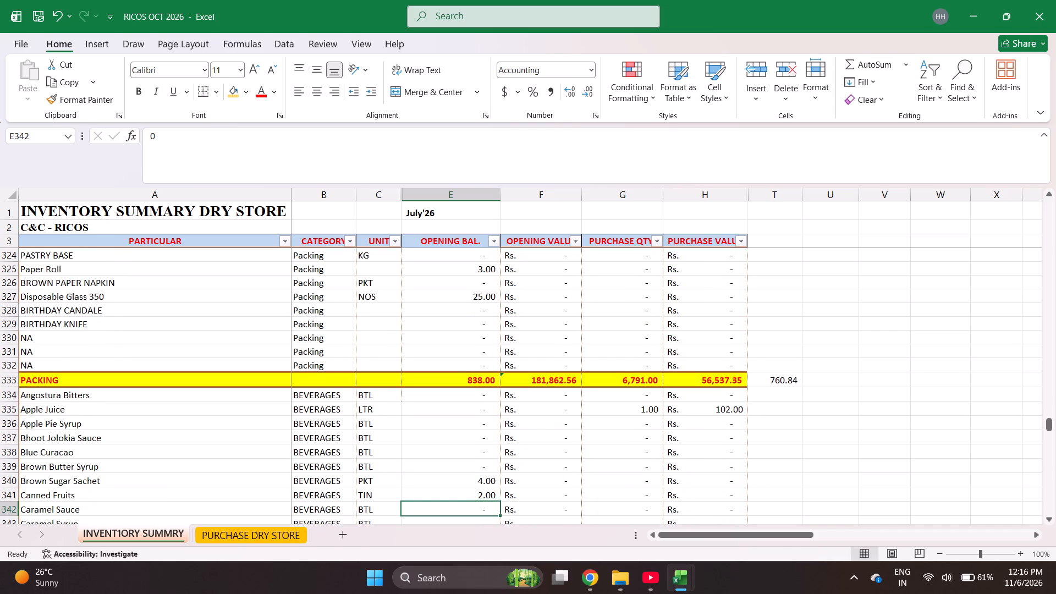
{"action": "key", "text": "Return"}
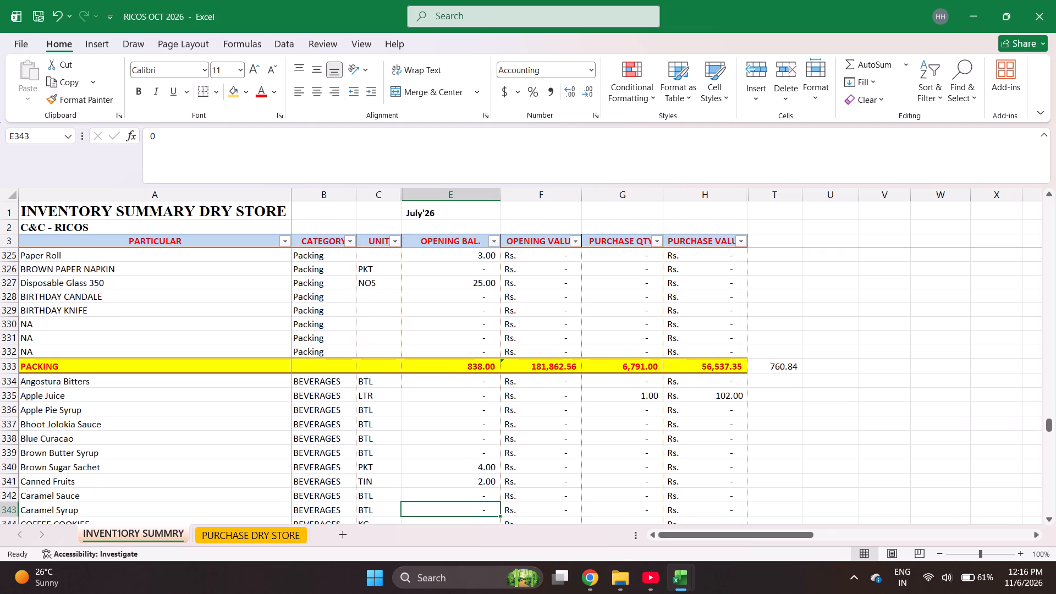
{"action": "key", "text": "1"}
{"action": "key", "text": "Return"}
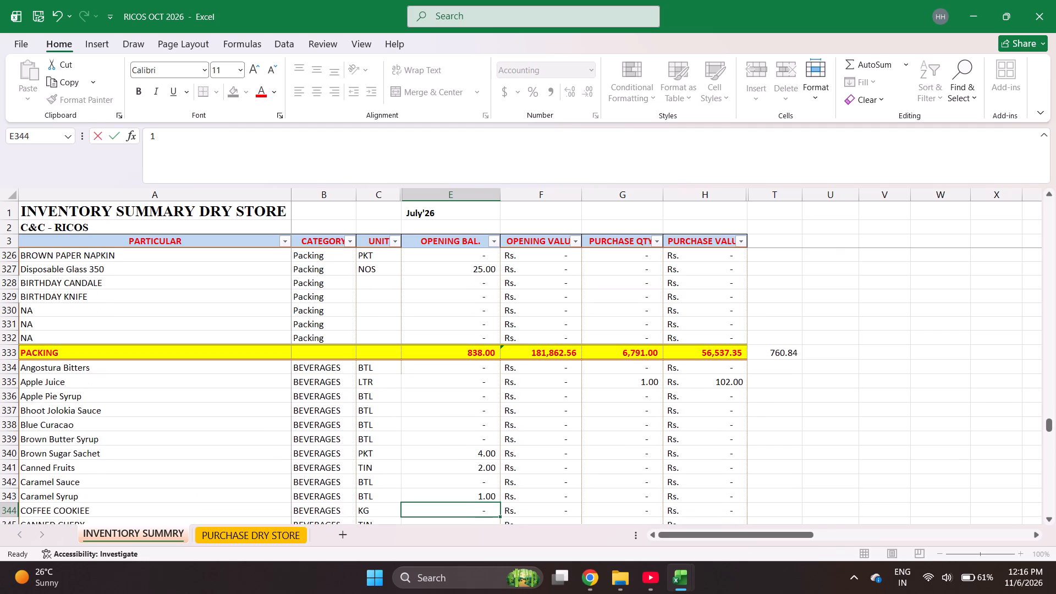
Enter an opening balance of 1 for HERSHY'S Chocolate Sauce, passing over Coffee Cookiee, Canned Chery and Chocolate Frappe Powder.
{"action": "key", "text": "Return"}
{"action": "key", "text": "Return"}
{"action": "key", "text": "Return"}
{"action": "key", "text": "Return"}
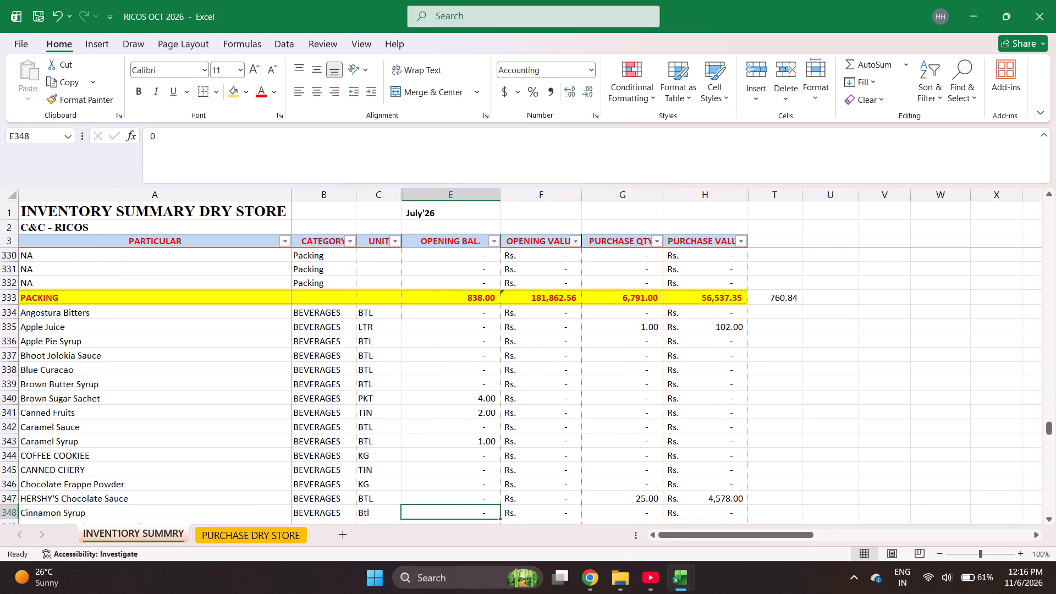
{"action": "key", "text": "Up"}
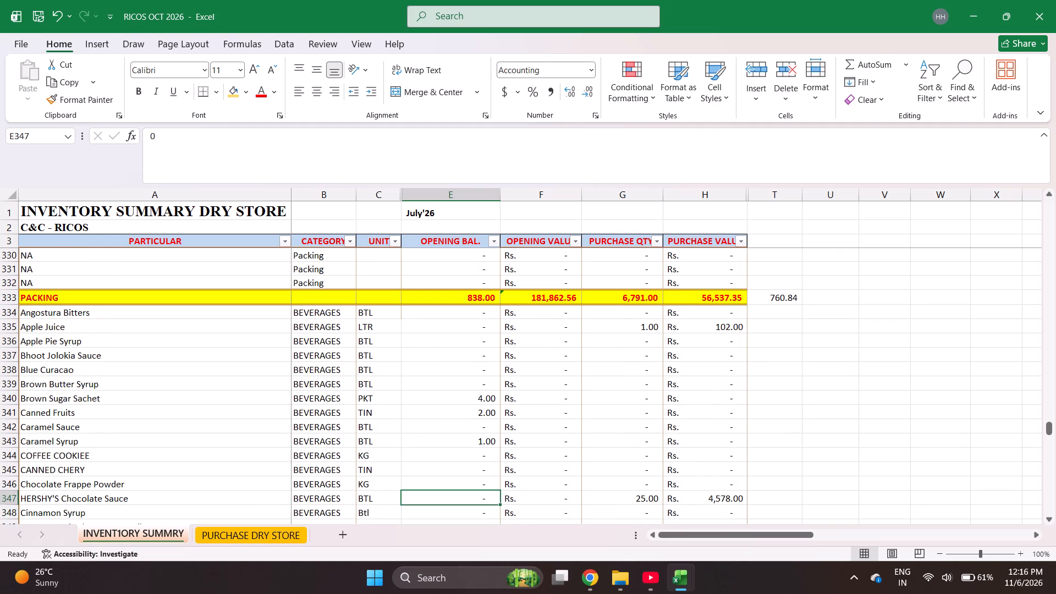
{"action": "key", "text": "1"}
{"action": "key", "text": "Return"}
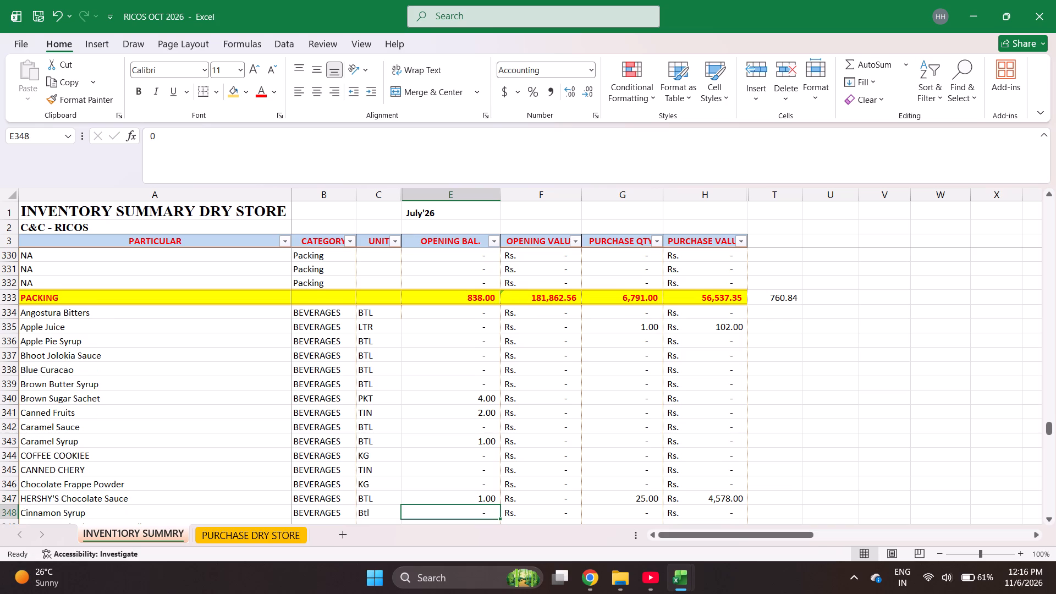
Enter opening balances of 15 for Coffee Beans and 9 for Coke, passing over Choco Chips and Coffee Powder.
{"action": "key", "text": "Return"}
{"action": "key", "text": "Return"}
{"action": "key", "text": "Return"}
{"action": "key", "text": "Return"}
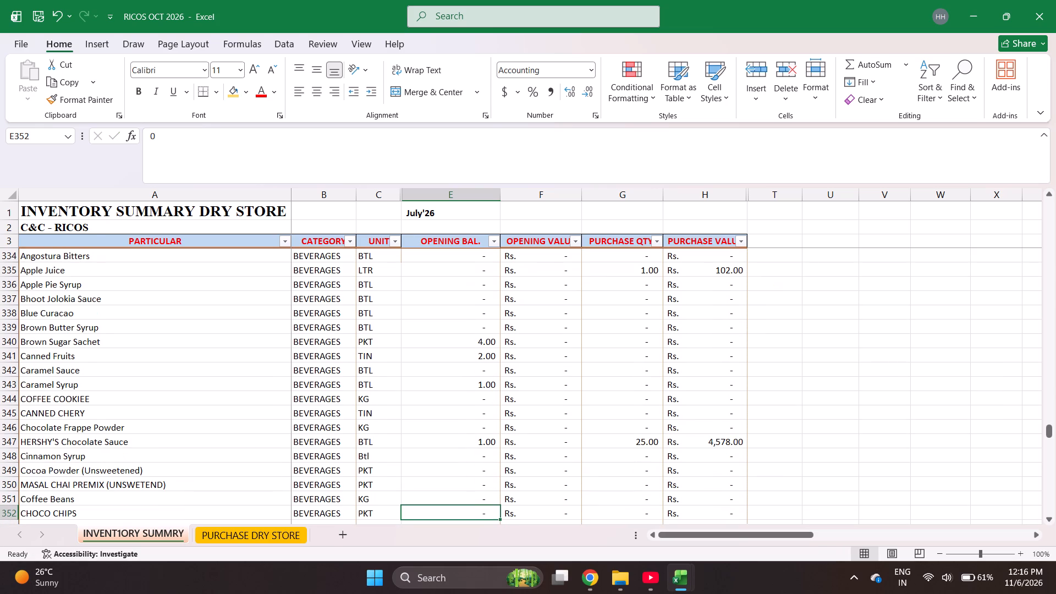
{"action": "key", "text": "Up"}
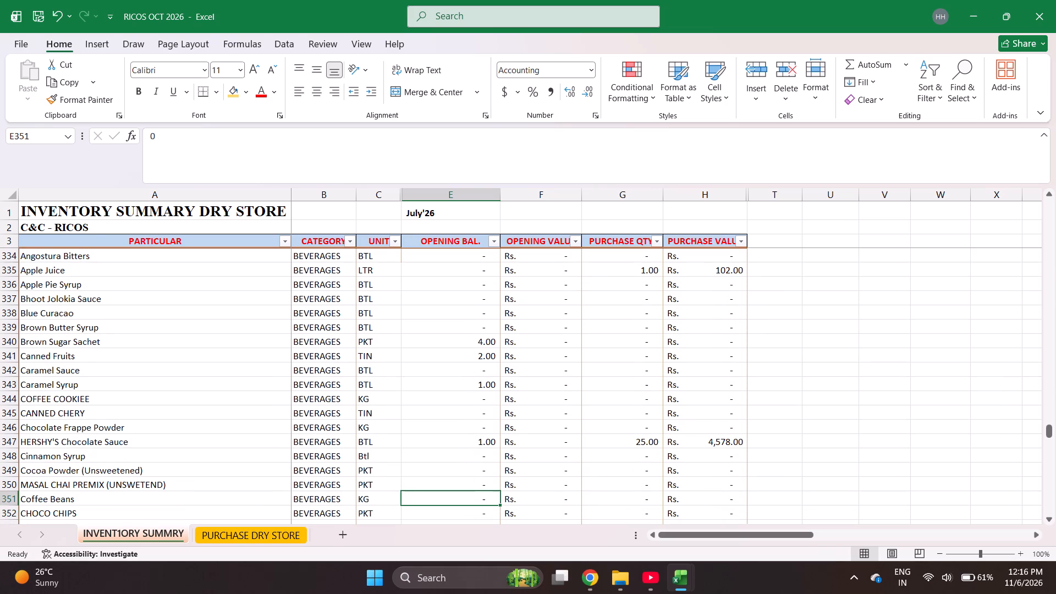
{"action": "type", "text": "15"}
{"action": "key", "text": "Return"}
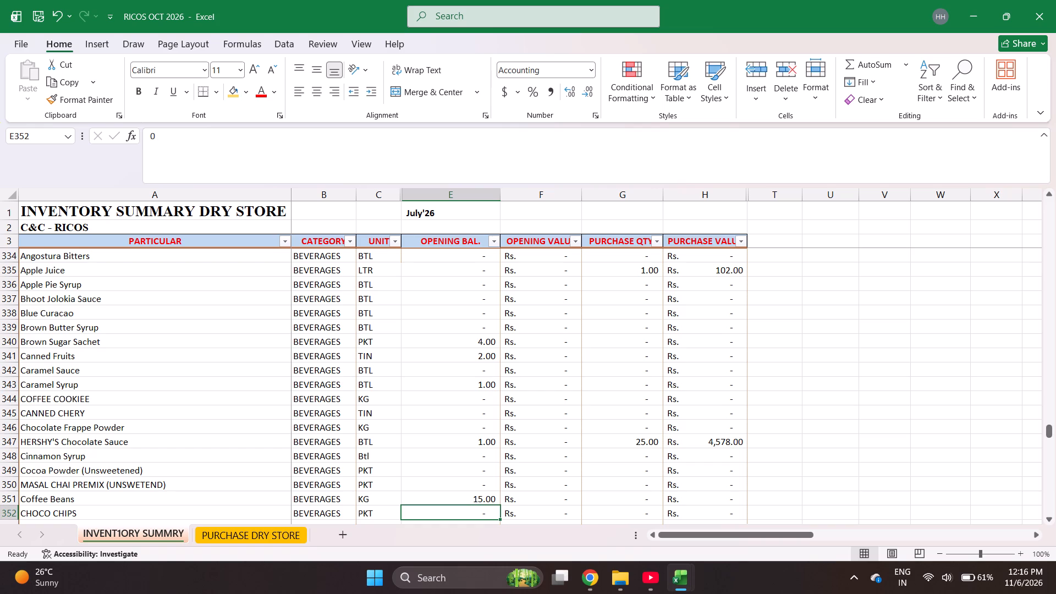
{"action": "key", "text": "Return"}
{"action": "key", "text": "Return"}
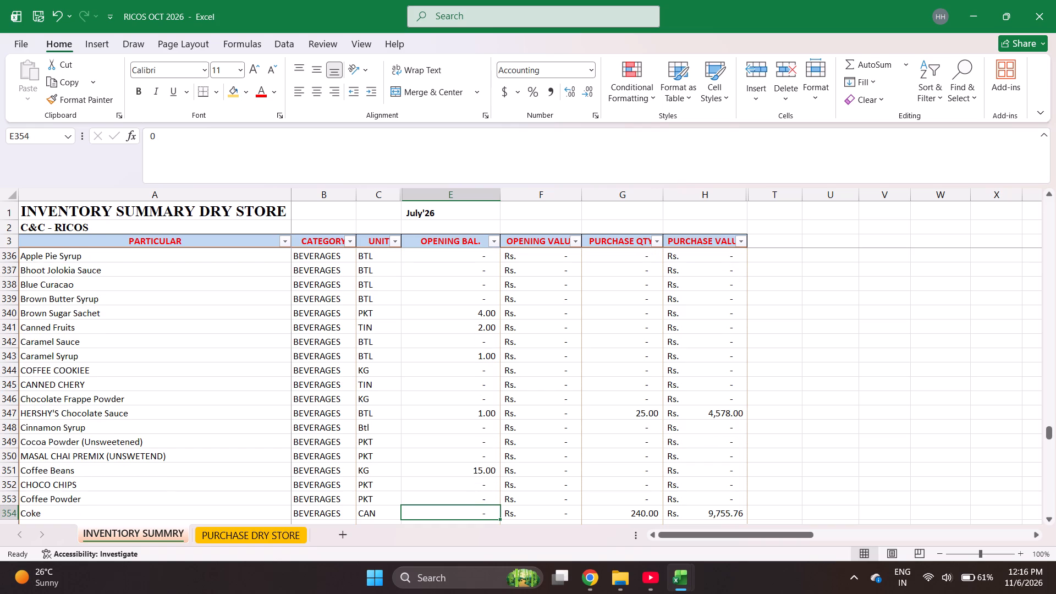
{"action": "key", "text": "9"}
{"action": "key", "text": "Return"}
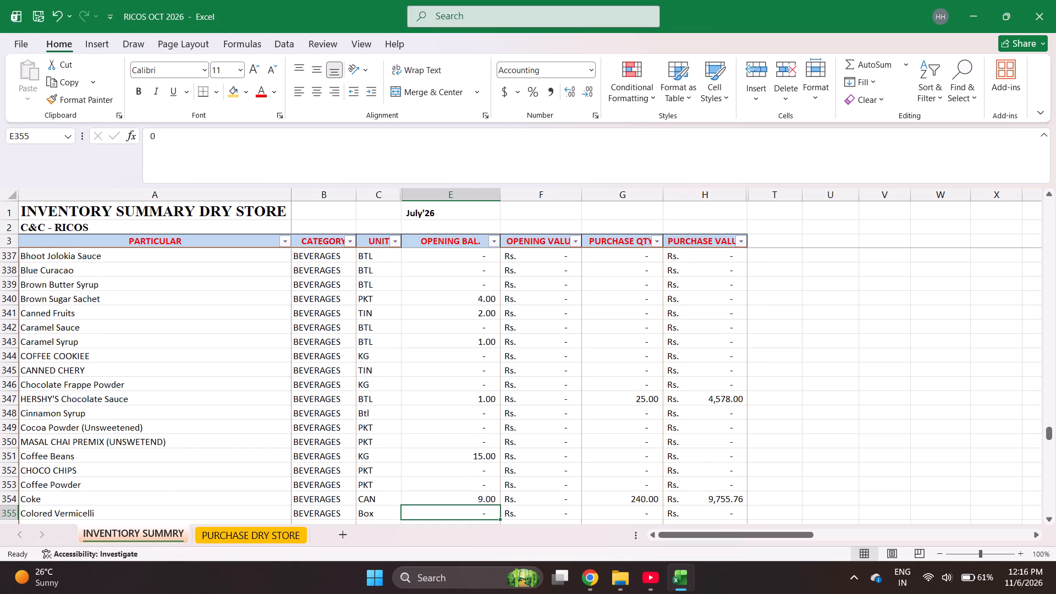
Enter an opening balance of 1 for Green Mint Syrup, passing over the beverages from Colored Vermicelli to Green Apple Syrup.
{"action": "key", "text": "Return"}
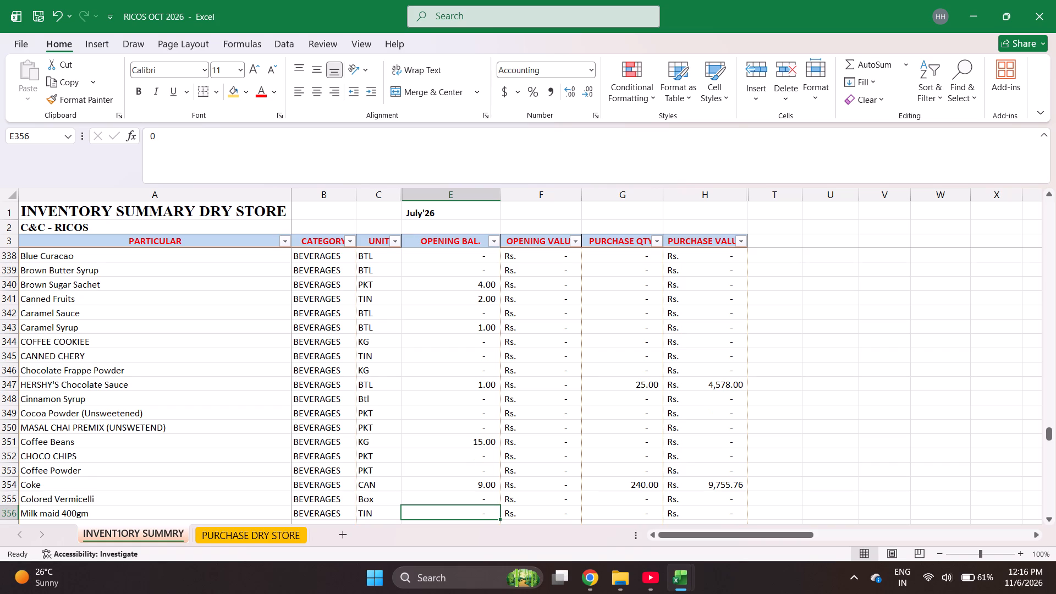
{"action": "key", "text": "Return"}
{"action": "key", "text": "Return"}
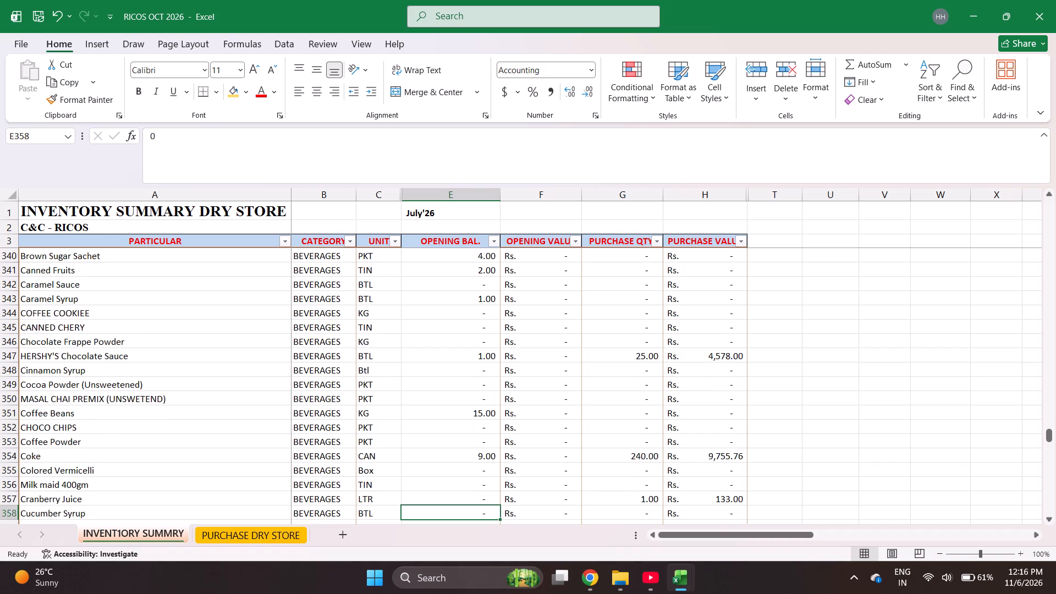
{"action": "key", "text": "Return"}
{"action": "key", "text": "Return"}
{"action": "key", "text": "Return"}
{"action": "key", "text": "Return"}
{"action": "key", "text": "Return"}
{"action": "key", "text": "Return"}
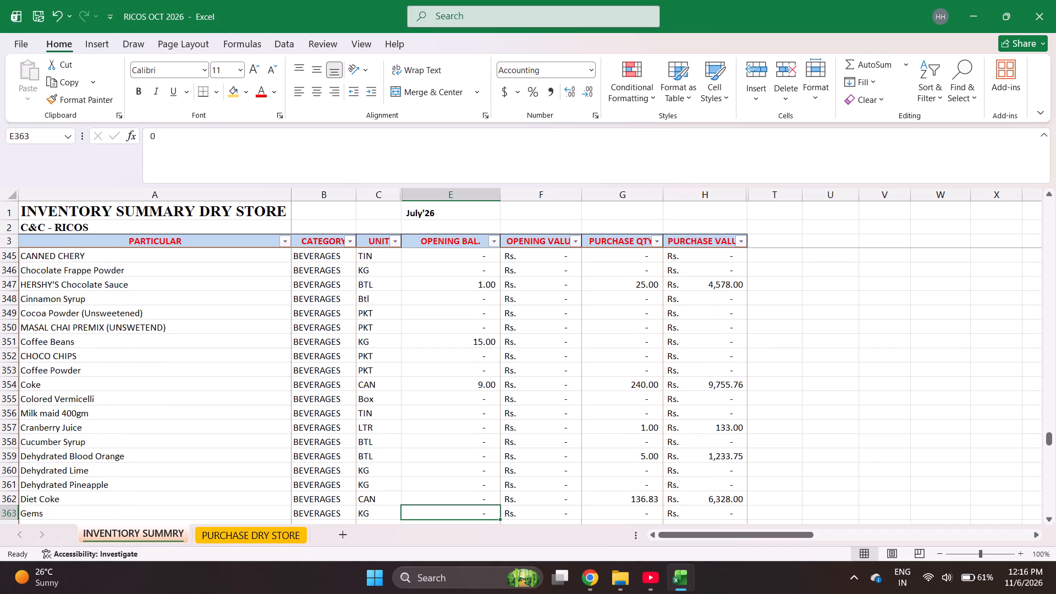
{"action": "key", "text": "Return"}
{"action": "key", "text": "Return"}
{"action": "key", "text": "Return"}
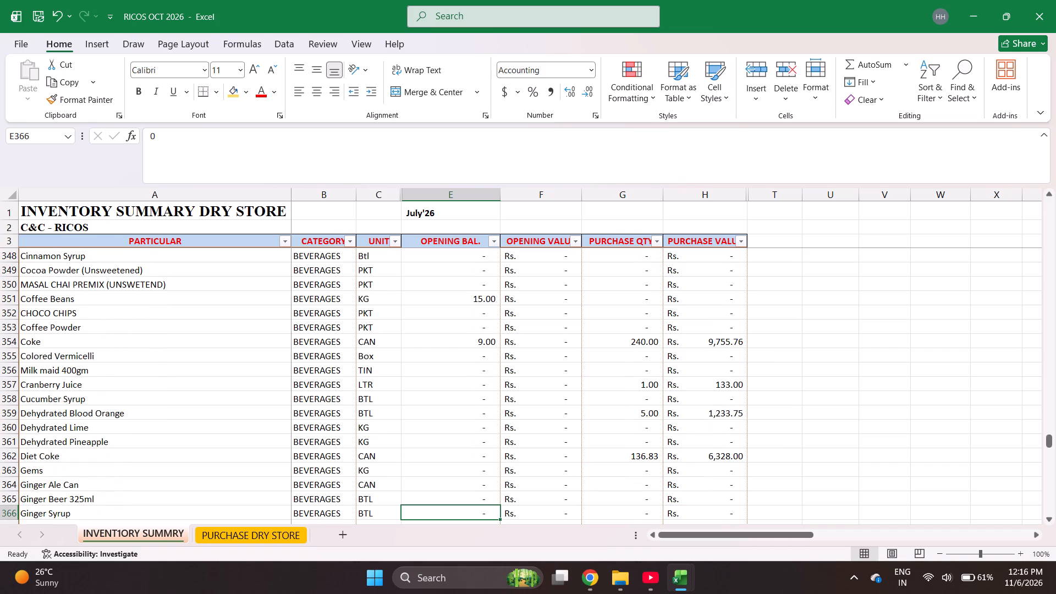
{"action": "key", "text": "Return"}
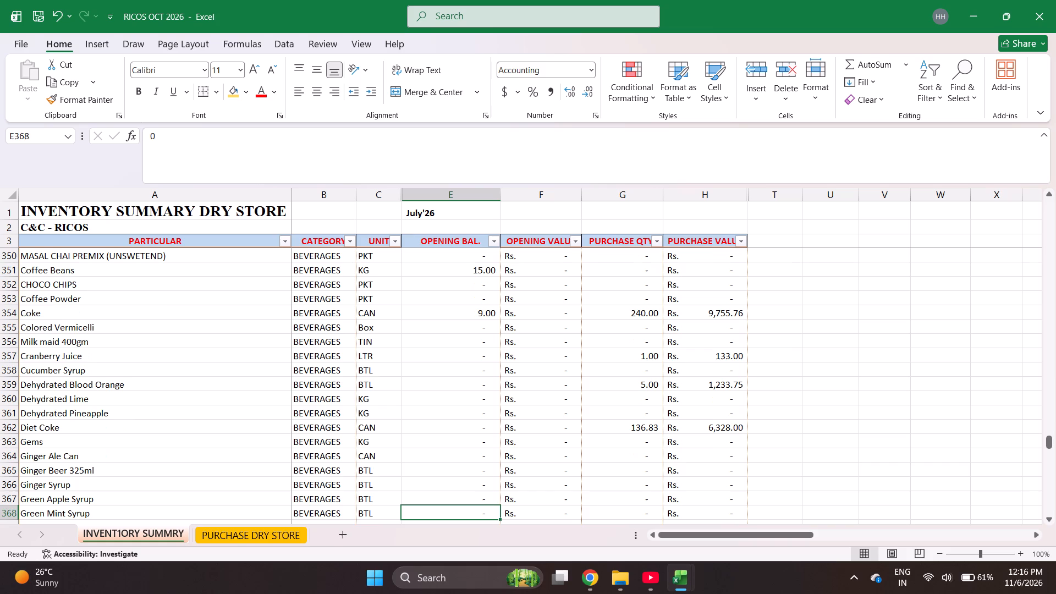
{"action": "key", "text": "1"}
{"action": "key", "text": "Return"}
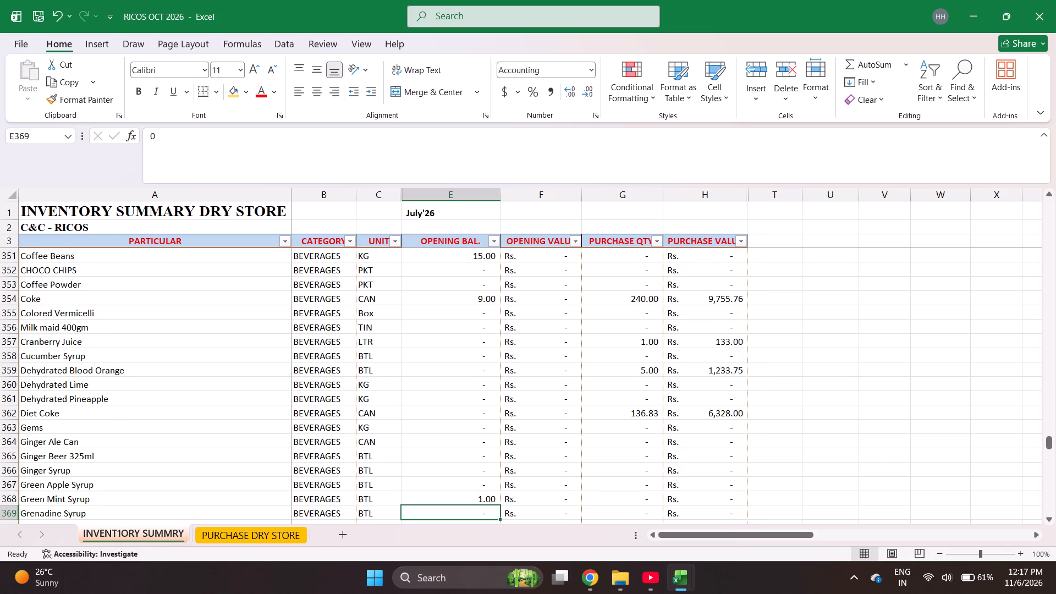
Enter an opening balance of 1 for Hazelnut Syrup, passing over Grenadine Syrup and Guava Juice.
{"action": "key", "text": "Return"}
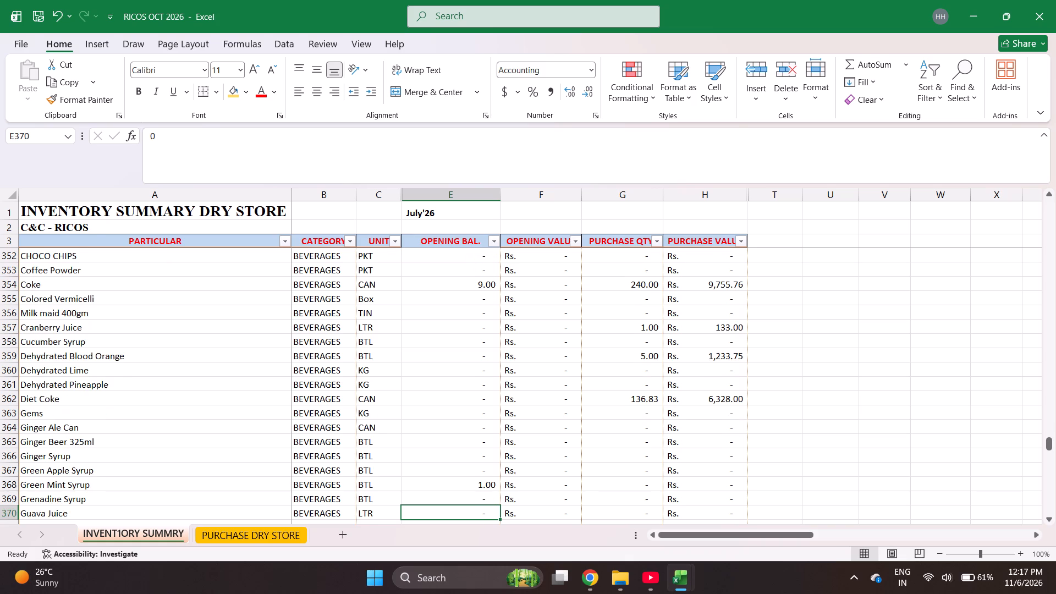
{"action": "key", "text": "Return"}
{"action": "key", "text": "Return"}
{"action": "key", "text": "Up"}
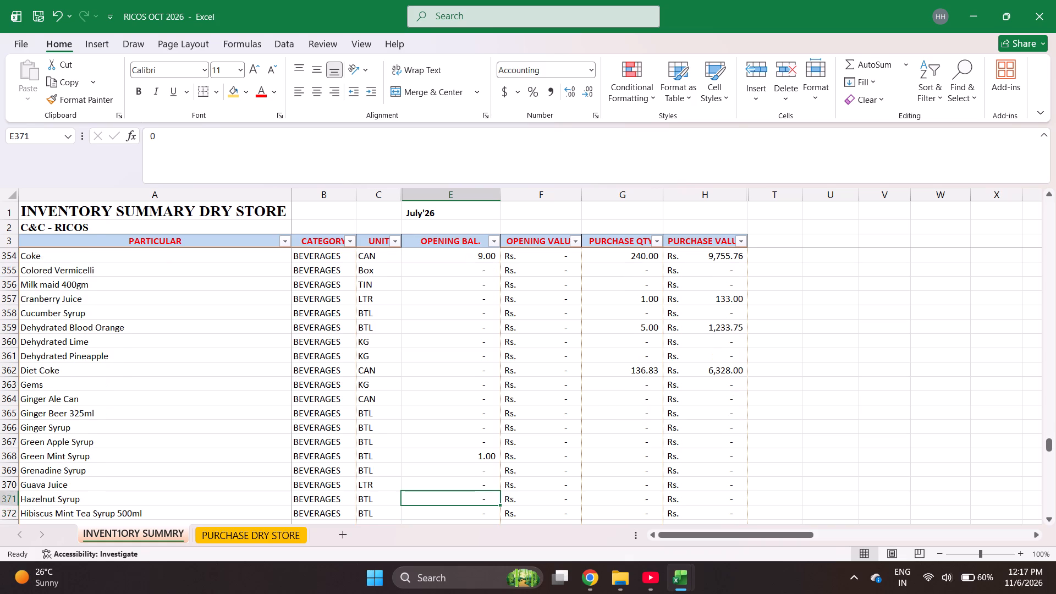
{"action": "key", "text": "1"}
{"action": "key", "text": "Return"}
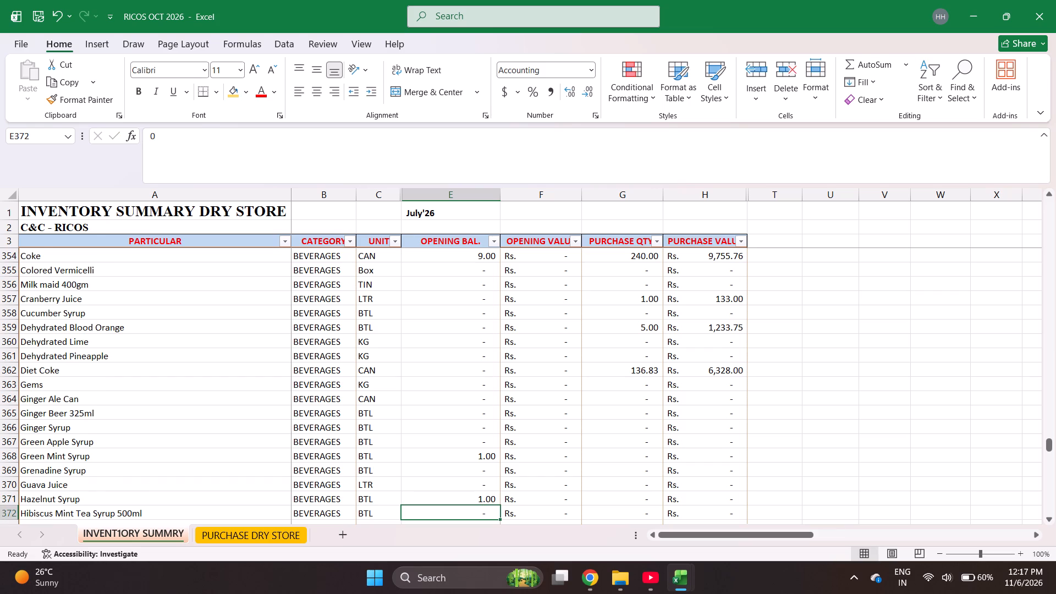
Enter opening balances of 4 for Lotus Biscoff Spread (Smooth) and 1 for Mango Puree, passing over the other beverages up to there.
{"action": "key", "text": "Return"}
{"action": "key", "text": "Return"}
{"action": "key", "text": "Return"}
{"action": "key", "text": "Return"}
{"action": "key", "text": "Return"}
{"action": "key", "text": "Return"}
{"action": "key", "text": "Return"}
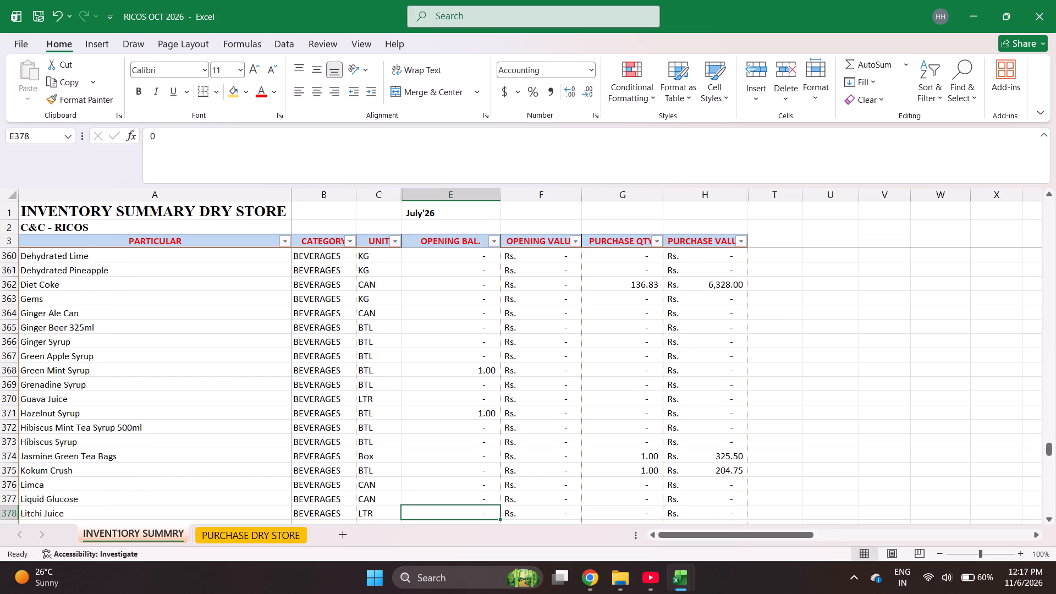
{"action": "key", "text": "Return"}
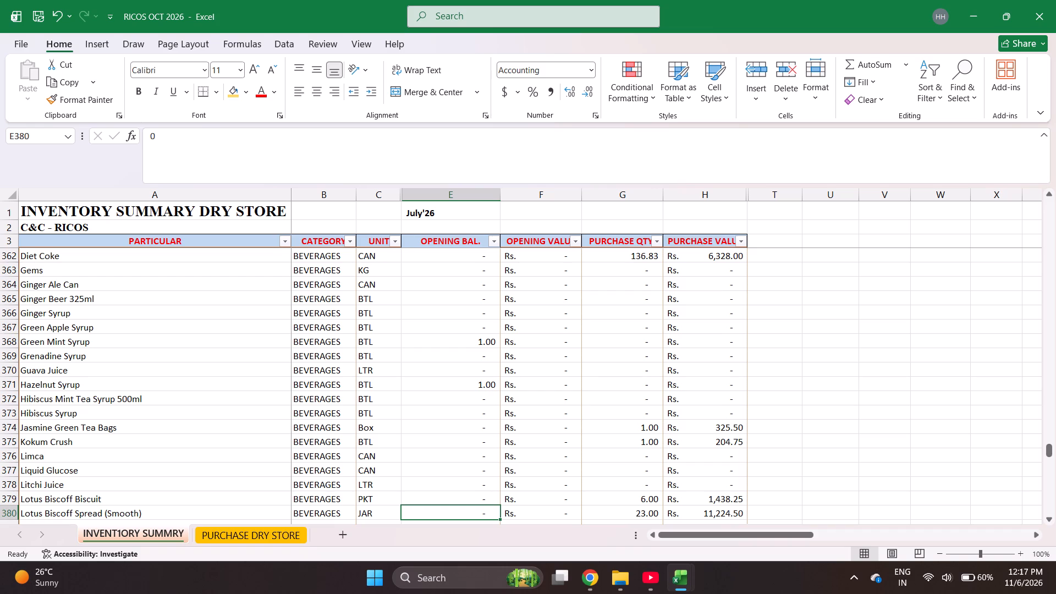
{"action": "key", "text": "4"}
{"action": "key", "text": "Return"}
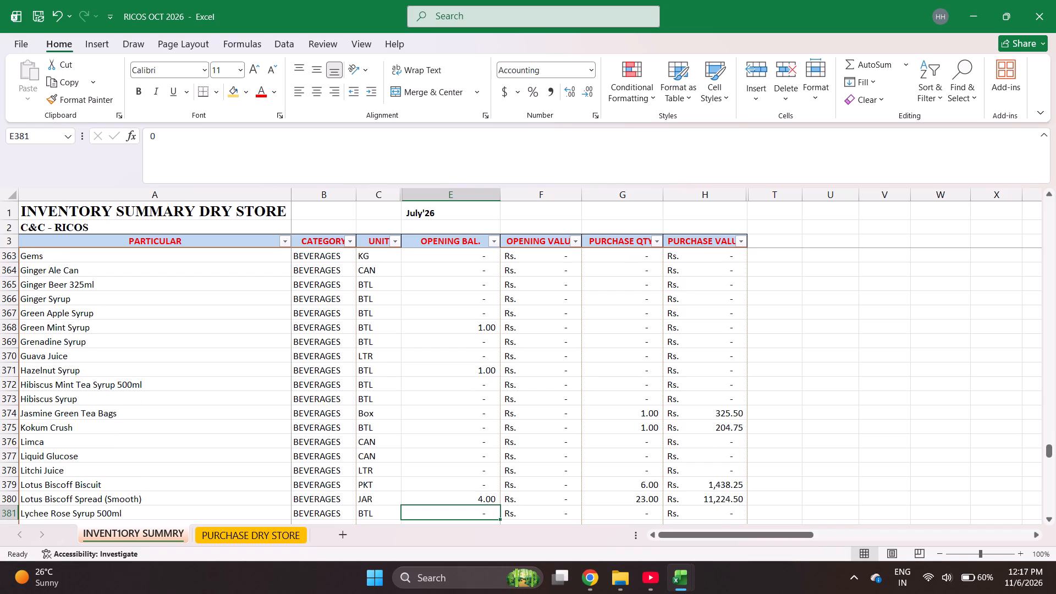
{"action": "key", "text": "Return"}
{"action": "key", "text": "Return"}
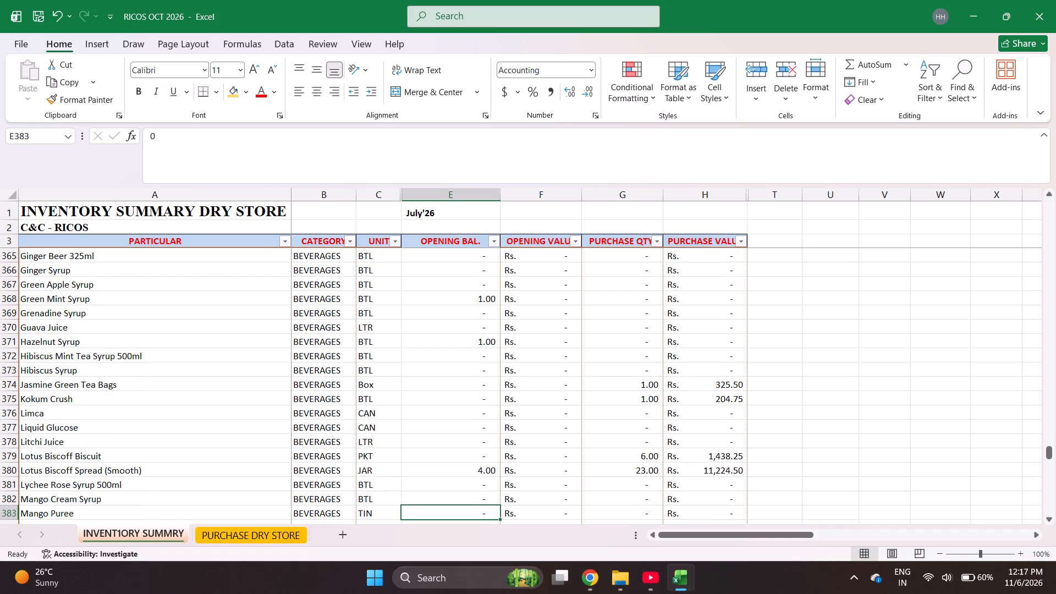
{"action": "key", "text": "1"}
{"action": "key", "text": "Return"}
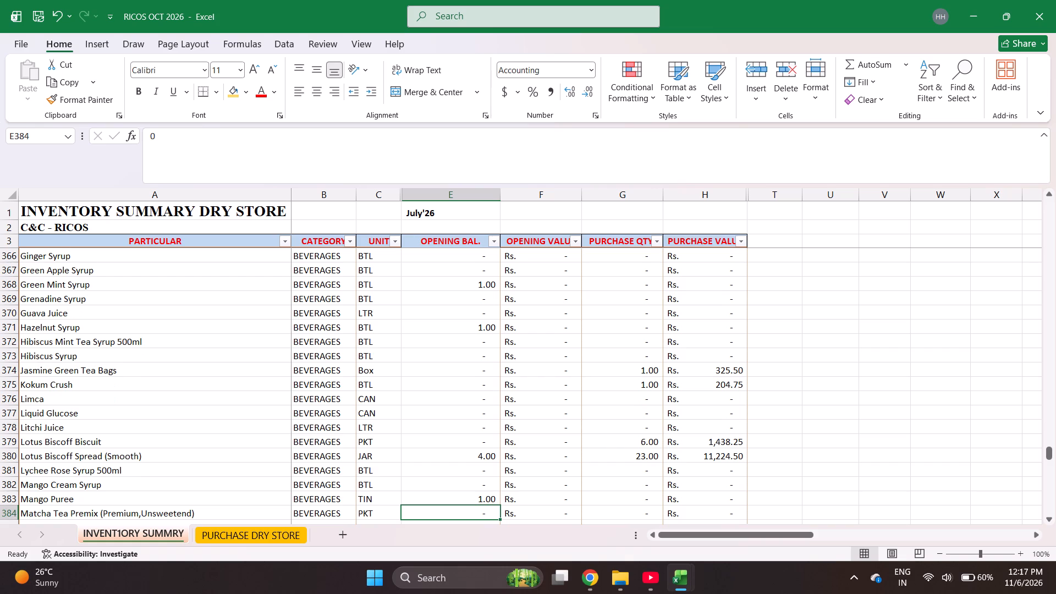
Enter an opening balance of 20 for Red Bull Can, passing over the beverages from Matcha Tea Premix to Rain Filter Coffee.
{"action": "key", "text": "Return"}
{"action": "key", "text": "Return"}
{"action": "key", "text": "Return"}
{"action": "key", "text": "Return"}
{"action": "key", "text": "Return"}
{"action": "key", "text": "Return"}
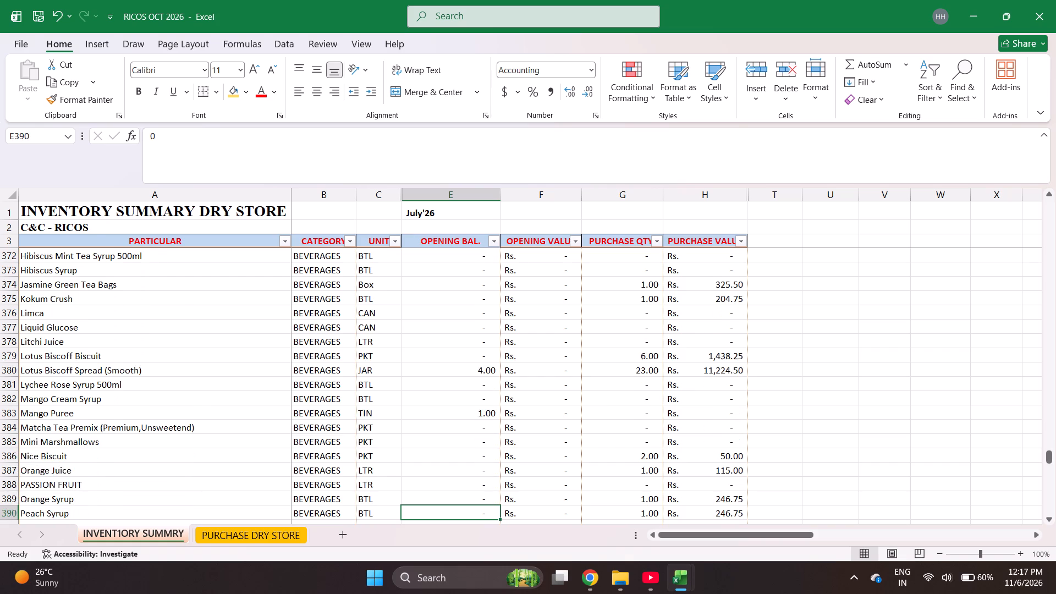
{"action": "key", "text": "Return"}
{"action": "key", "text": "Return"}
{"action": "key", "text": "Return"}
{"action": "key", "text": "Return"}
{"action": "key", "text": "Return"}
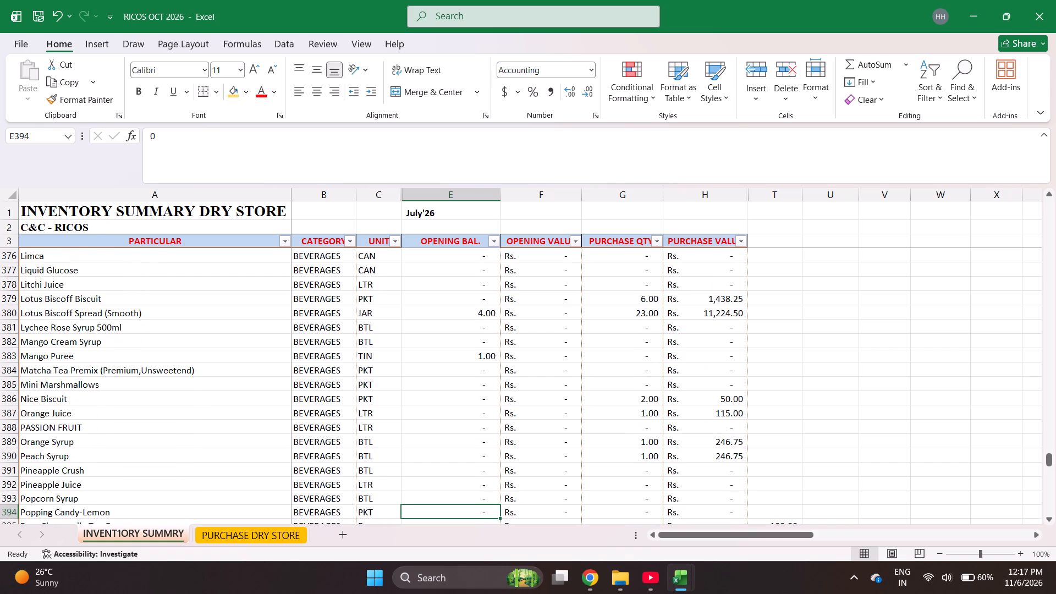
{"action": "key", "text": "Return"}
{"action": "key", "text": "Return"}
{"action": "key", "text": "Return"}
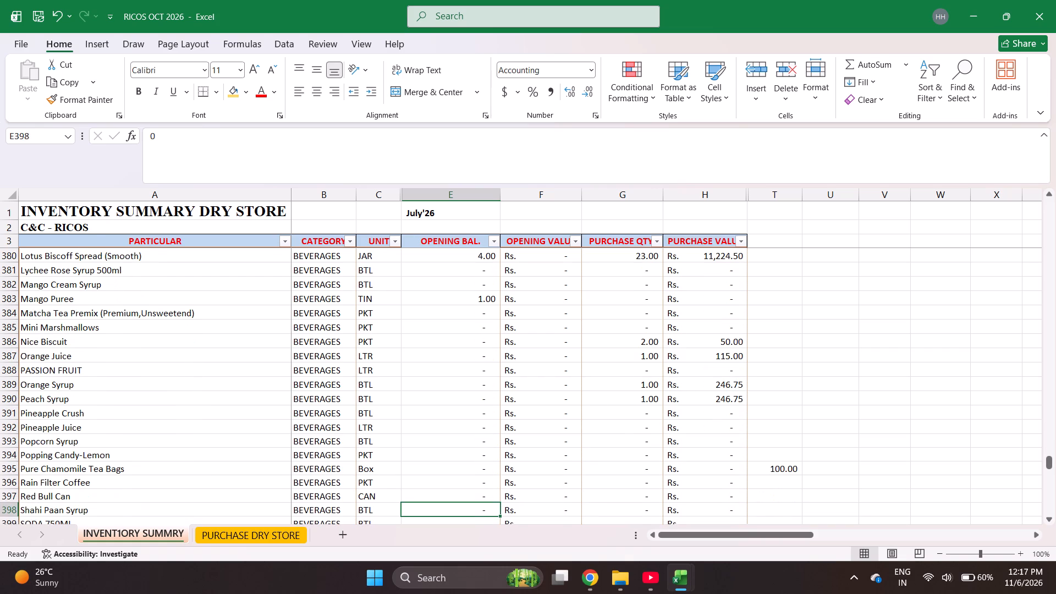
{"action": "key", "text": "Up"}
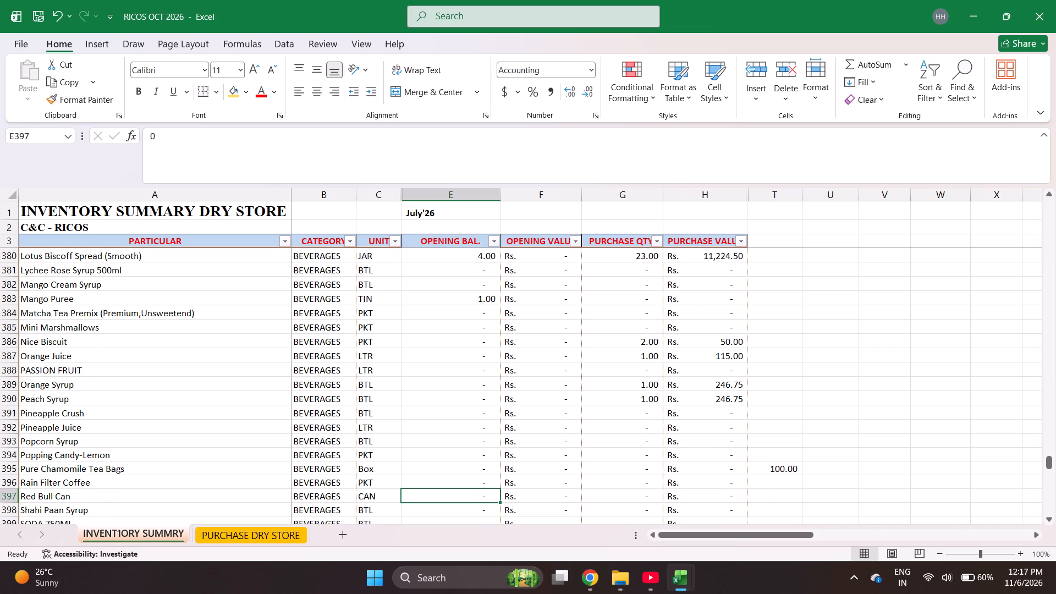
{"action": "key", "text": "2"}
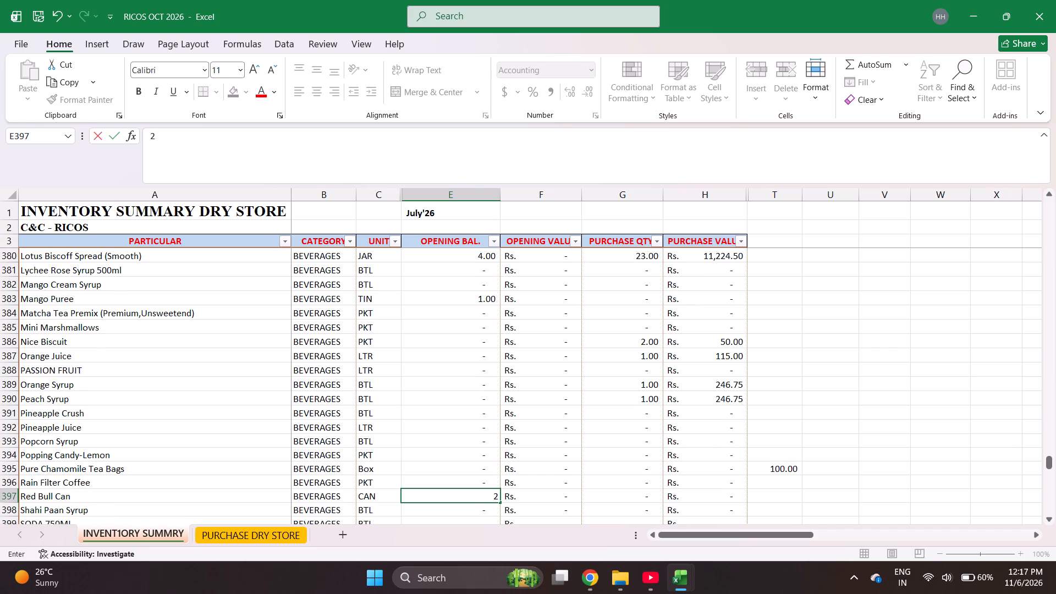
{"action": "key", "text": "0"}
{"action": "key", "text": "Return"}
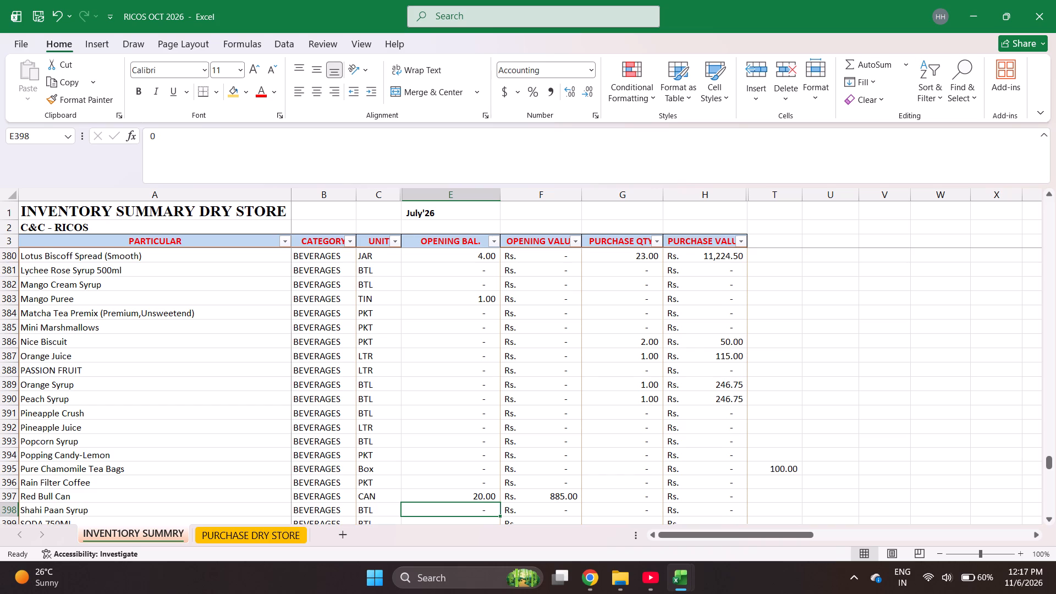
Enter an opening balance of 1 for Tea Bags Taj mahal, passing over the beverages from Shahi Paan Syrup to Taro YAM Premix.
{"action": "key", "text": "Return"}
{"action": "key", "text": "Return"}
{"action": "key", "text": "Return"}
{"action": "key", "text": "Return"}
{"action": "key", "text": "Return"}
{"action": "key", "text": "Return"}
{"action": "key", "text": "Return"}
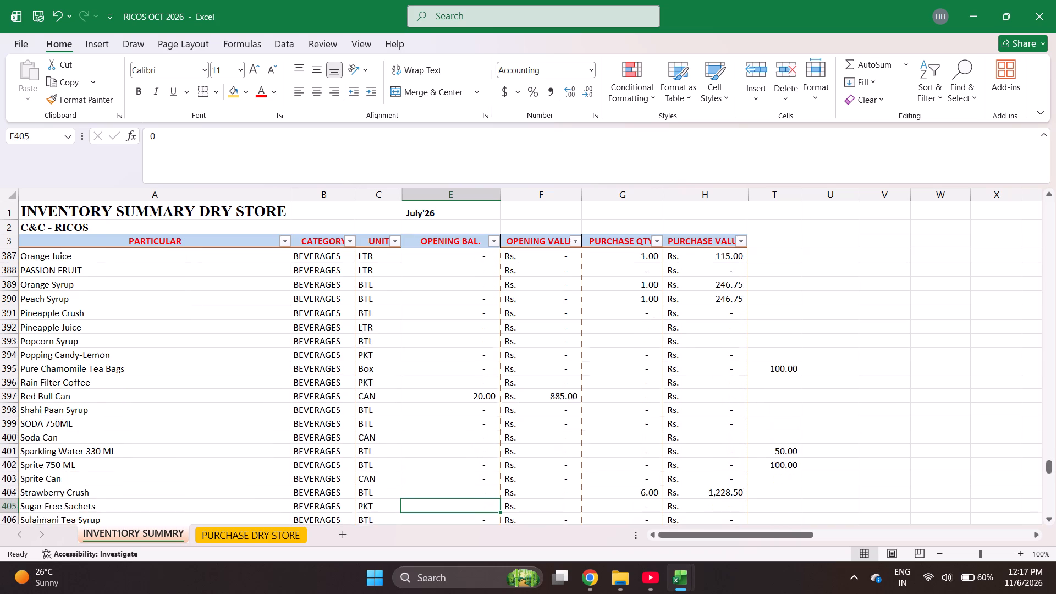
{"action": "key", "text": "Return"}
{"action": "key", "text": "Return"}
{"action": "key", "text": "Return"}
{"action": "key", "text": "Return"}
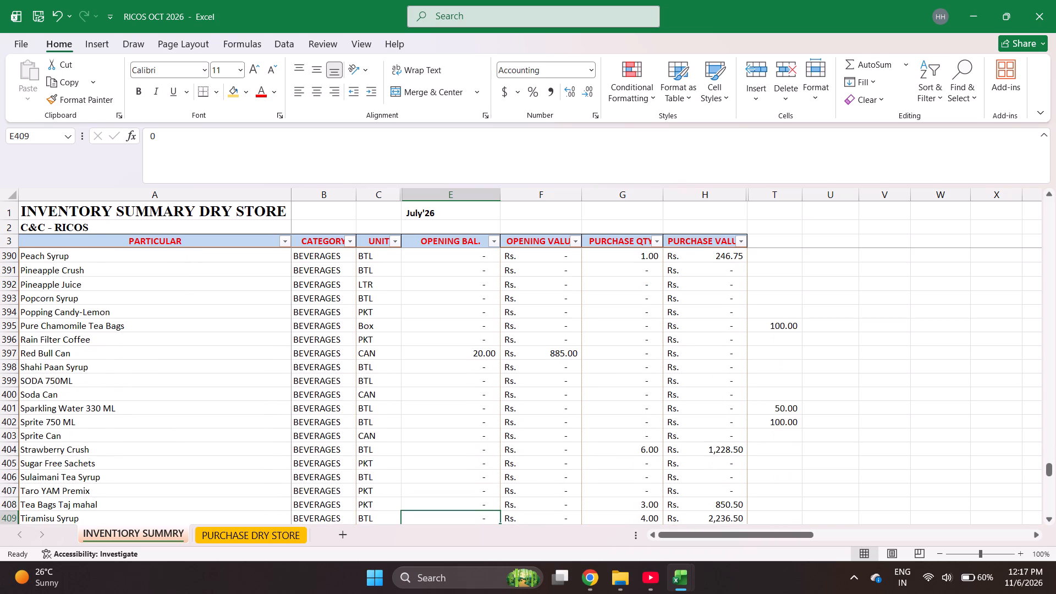
{"action": "key", "text": "Up"}
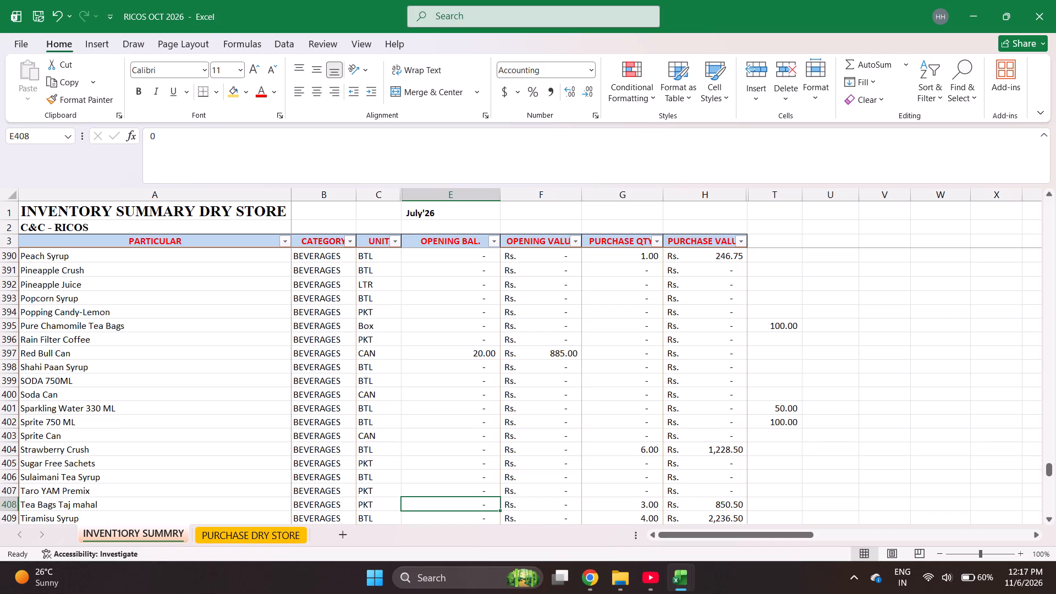
{"action": "key", "text": "1"}
{"action": "key", "text": "Return"}
Enter opening balances of 1 for Watermelon Syrup, 4 for White Sugar Sachet and 6 for Yuzu Syrup, passing over Tiramisu Syrup to Water Bottle 500 ML.
{"action": "key", "text": "Return"}
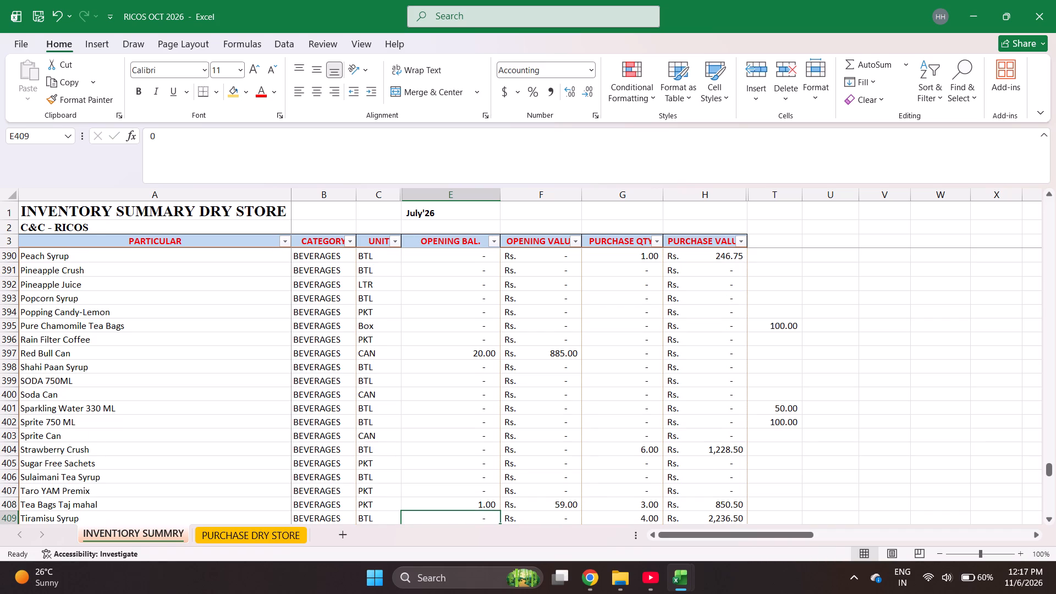
{"action": "key", "text": "Return"}
{"action": "key", "text": "Return"}
{"action": "key", "text": "Return"}
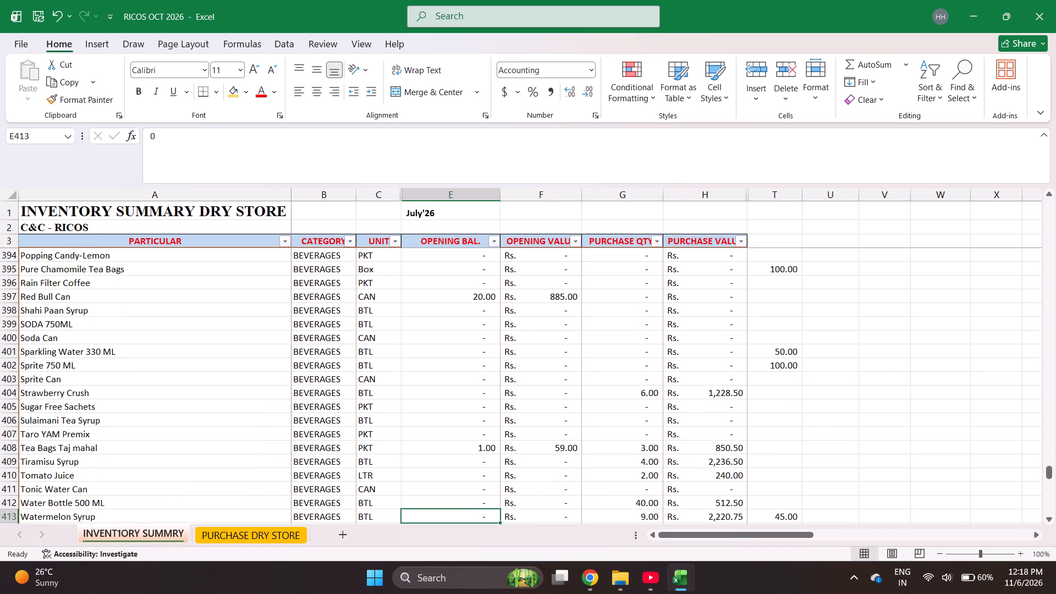
{"action": "key", "text": "1"}
{"action": "key", "text": "Return"}
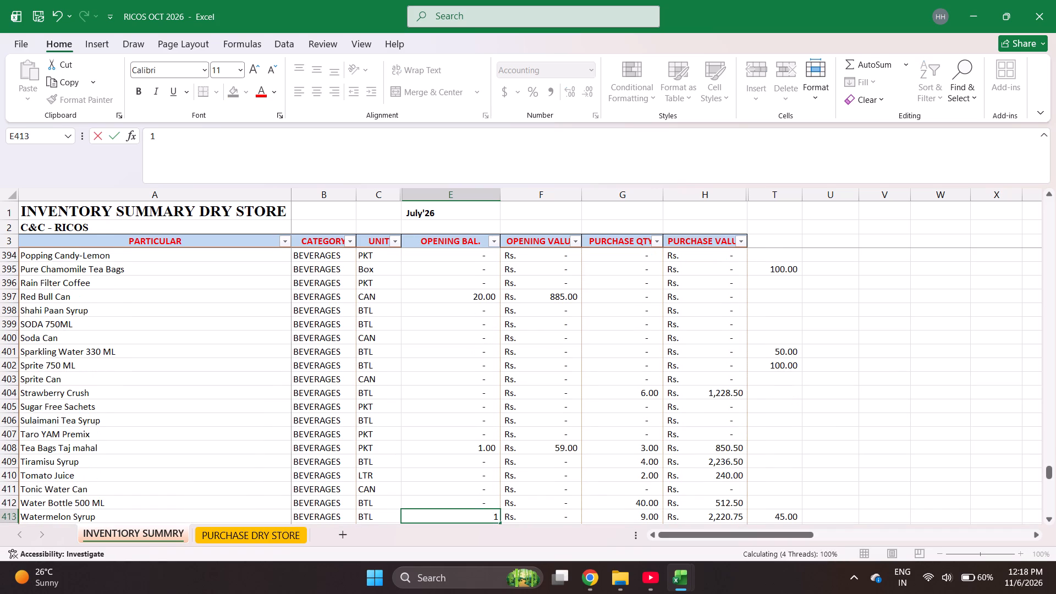
{"action": "key", "text": "4"}
{"action": "key", "text": "Return"}
{"action": "key", "text": "6"}
{"action": "key", "text": "Return"}
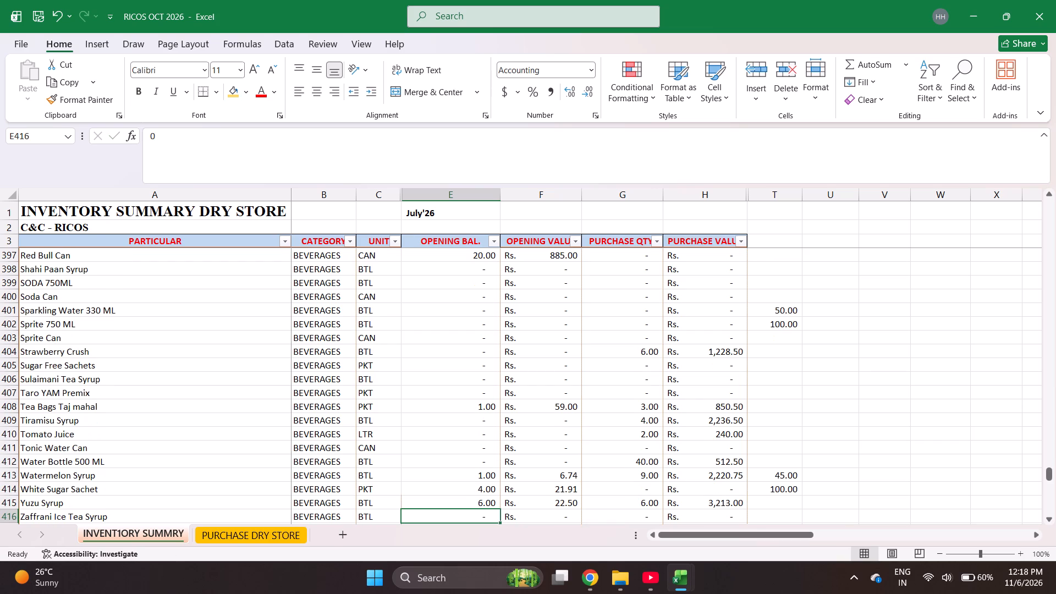
Enter opening balances of 2 for BLACKBERRY SYRUP and 2 for CANNED PEACH, passing over the other beverages up to there.
{"action": "key", "text": "Return"}
{"action": "key", "text": "Return"}
{"action": "key", "text": "Return"}
{"action": "key", "text": "Return"}
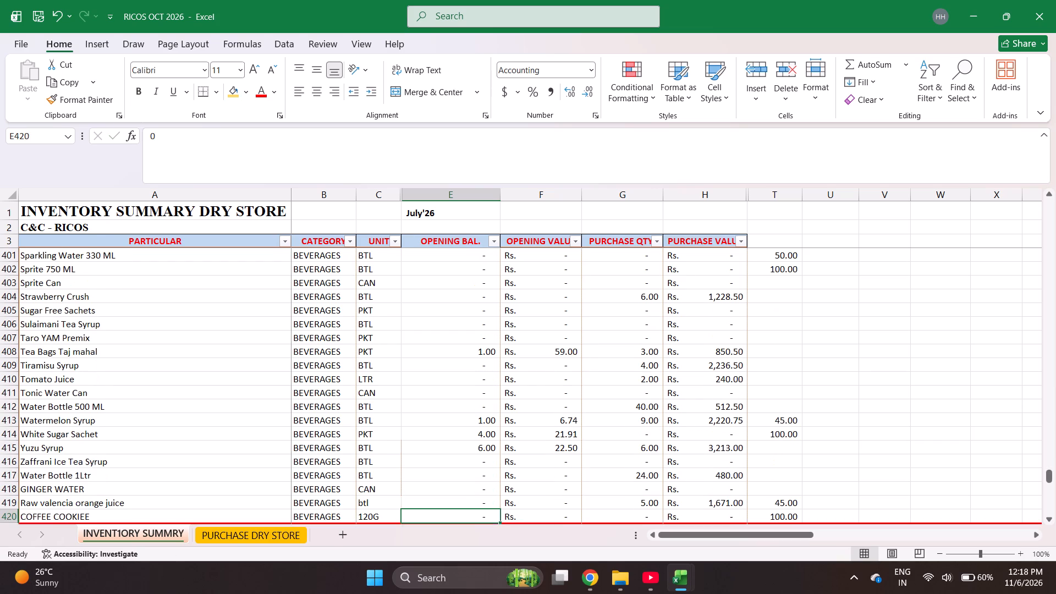
{"action": "key", "text": "Return"}
{"action": "key", "text": "Return"}
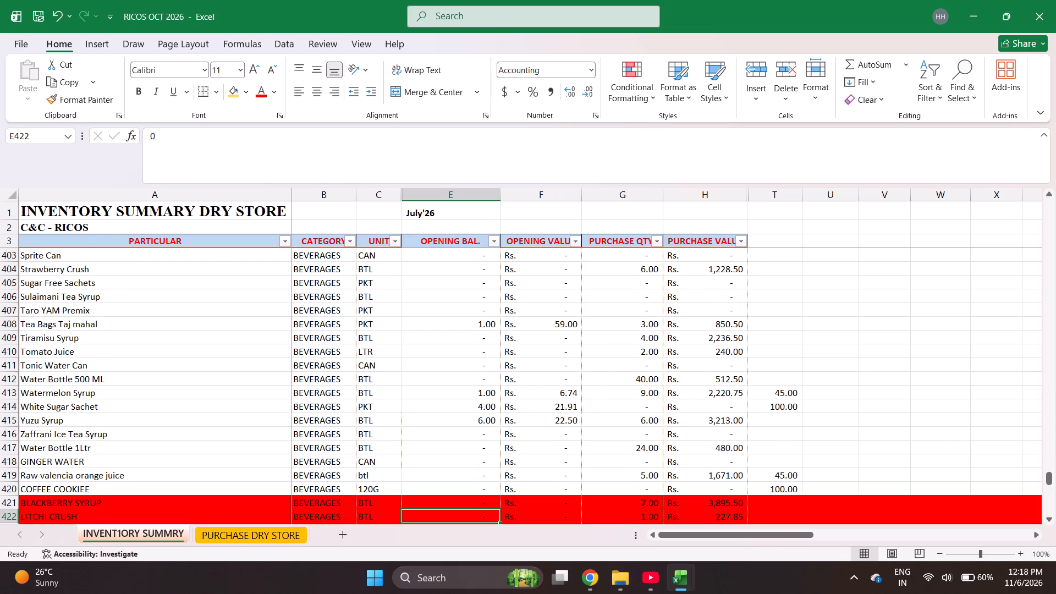
{"action": "key", "text": "Up"}
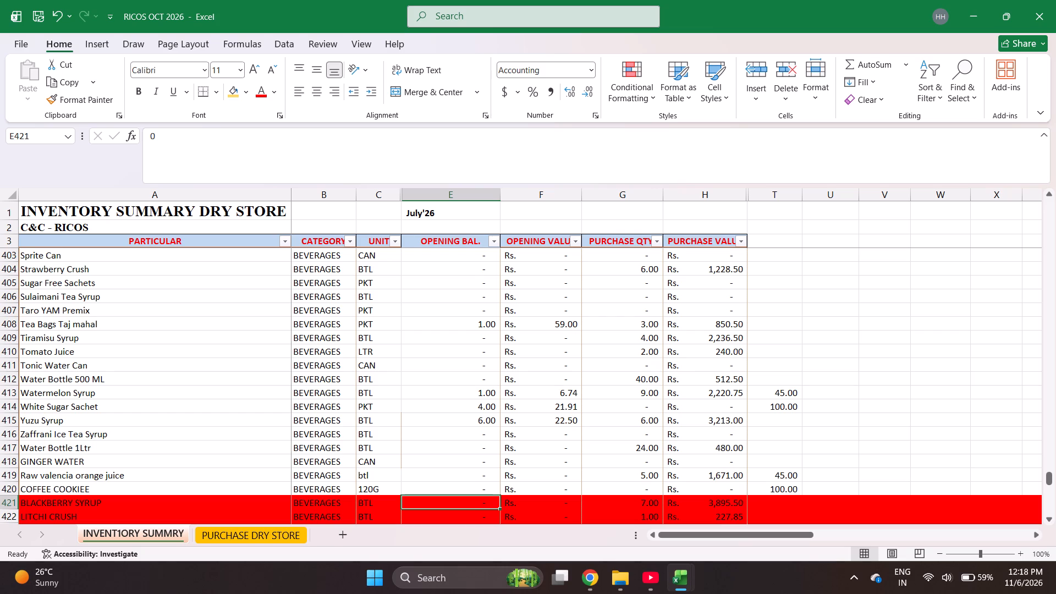
{"action": "key", "text": "2"}
{"action": "key", "text": "Return"}
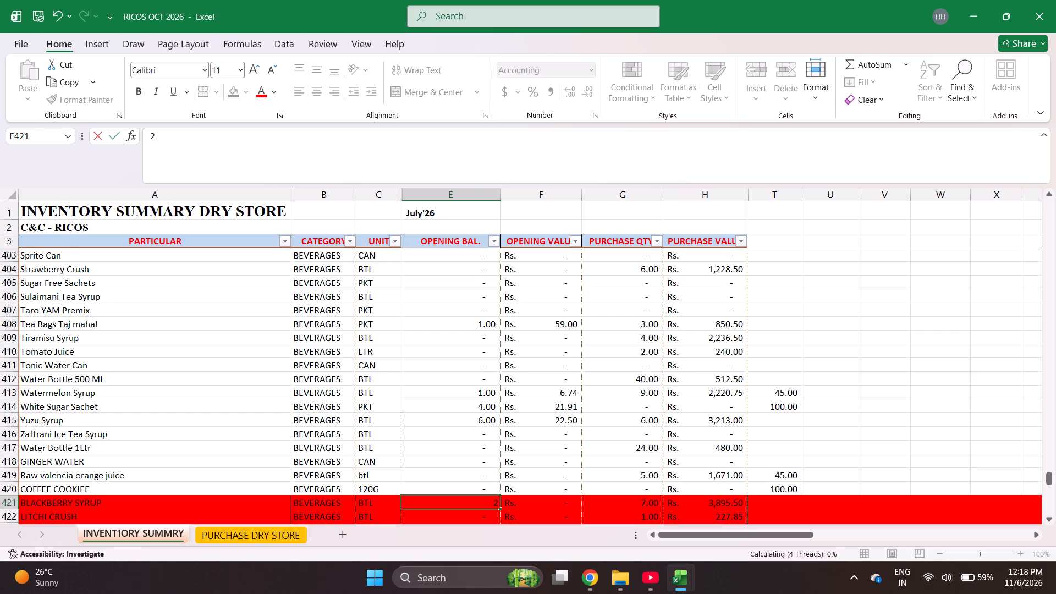
{"action": "key", "text": "Return"}
{"action": "key", "text": "Return"}
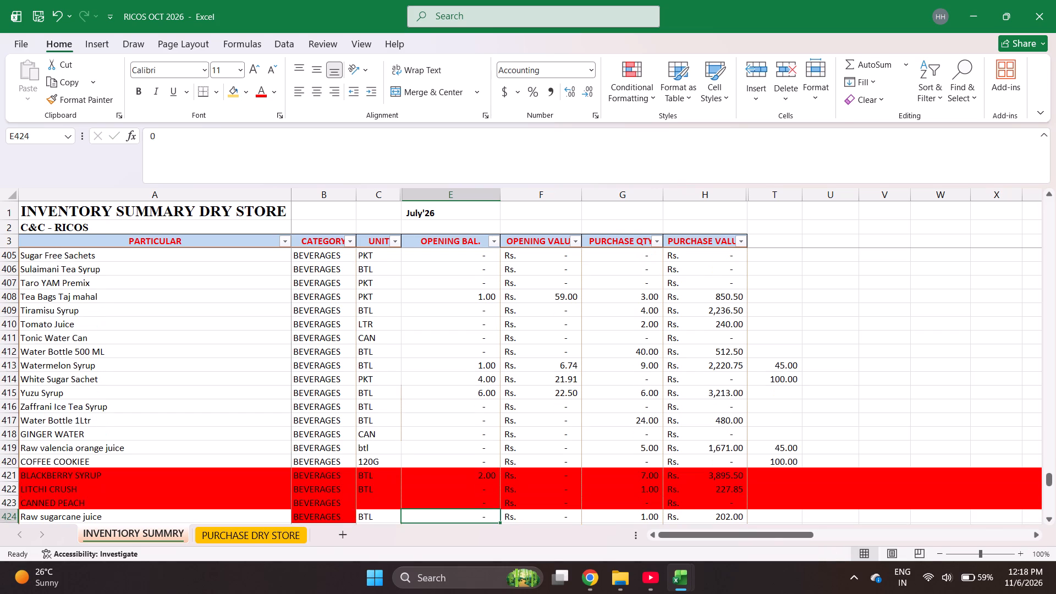
{"action": "key", "text": "Up"}
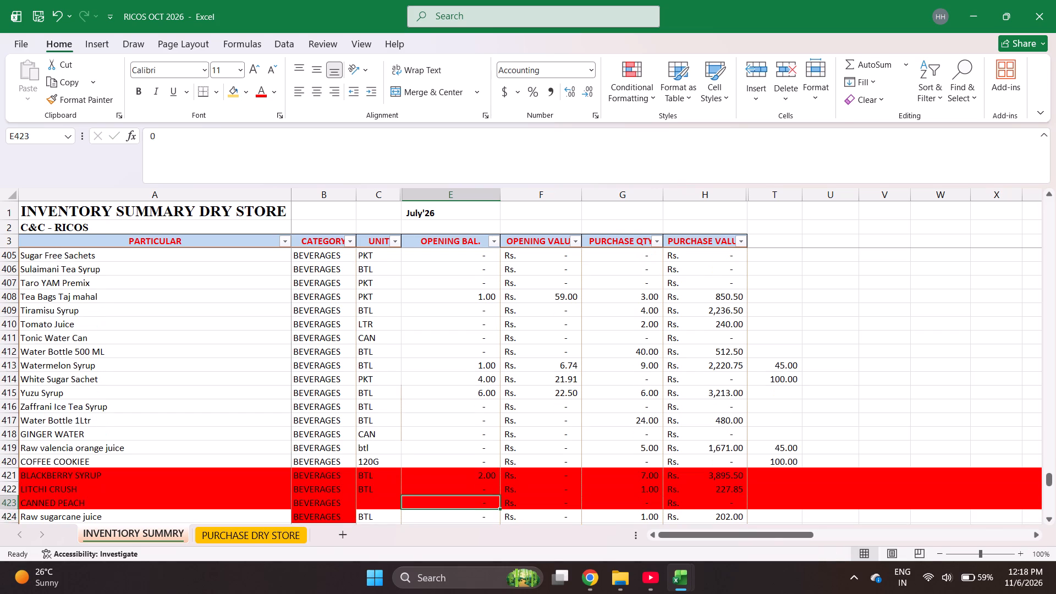
{"action": "key", "text": "2"}
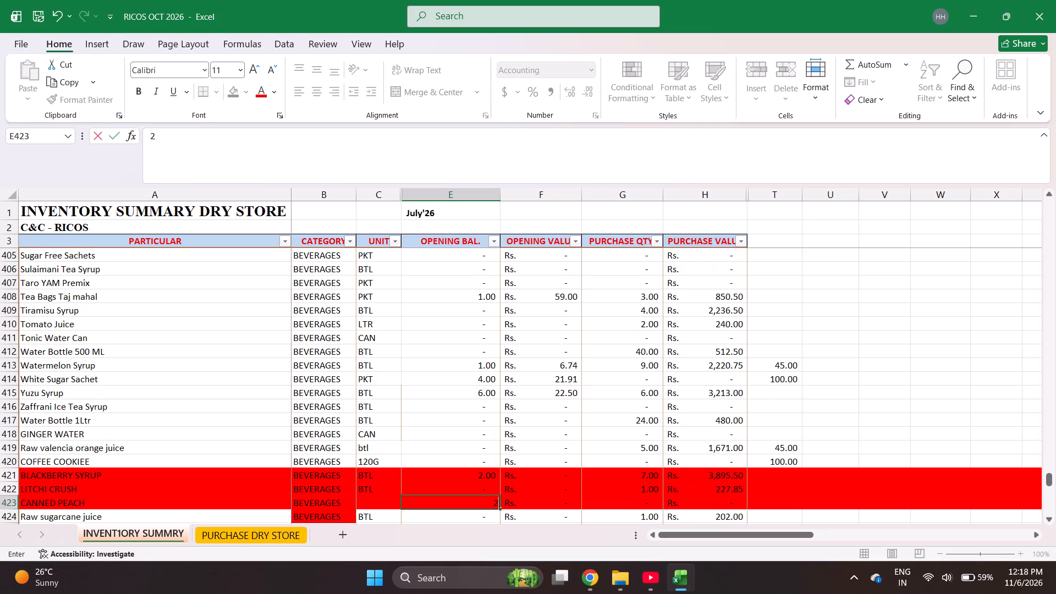
{"action": "key", "text": "Return"}
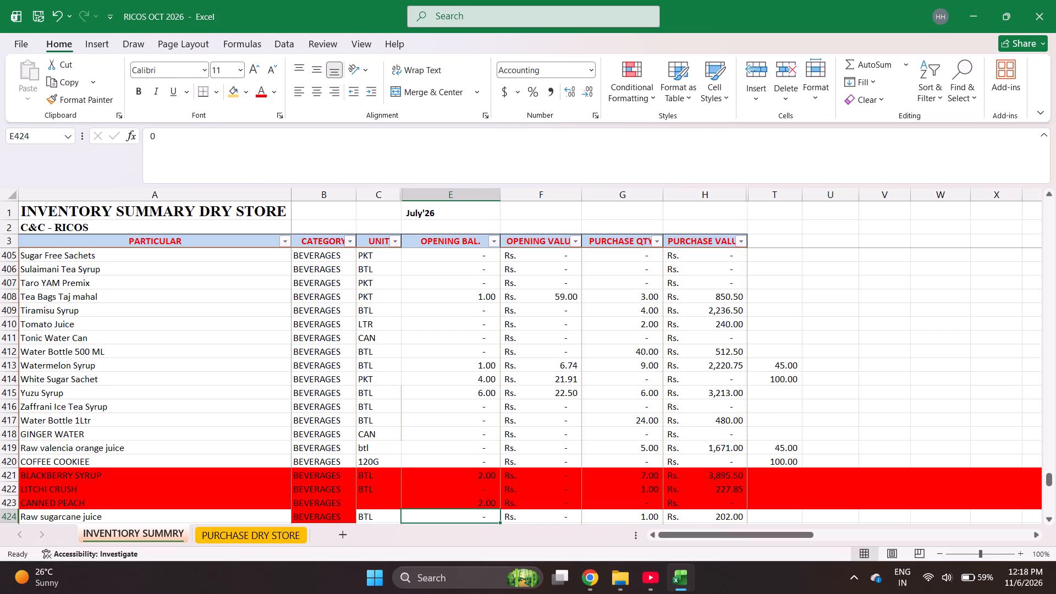
Enter opening balances of 8 for FRUIT COCKTAIL and 3 for BBQ SAUCE, passing over Raw sugarcane juice.
{"action": "key", "text": "Return"}
{"action": "key", "text": "Return"}
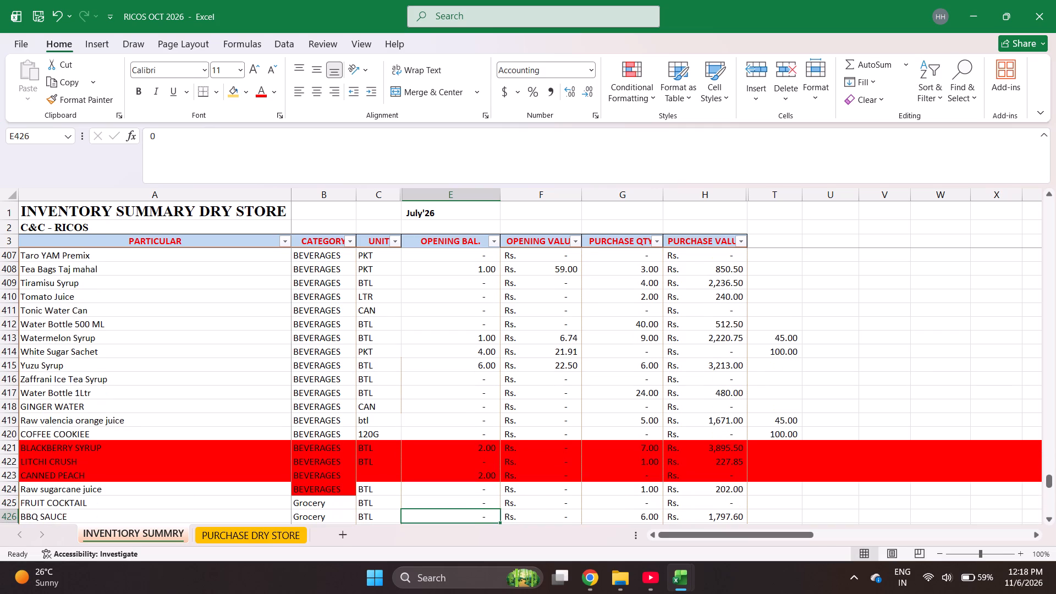
{"action": "key", "text": "Up"}
{"action": "key", "text": "8"}
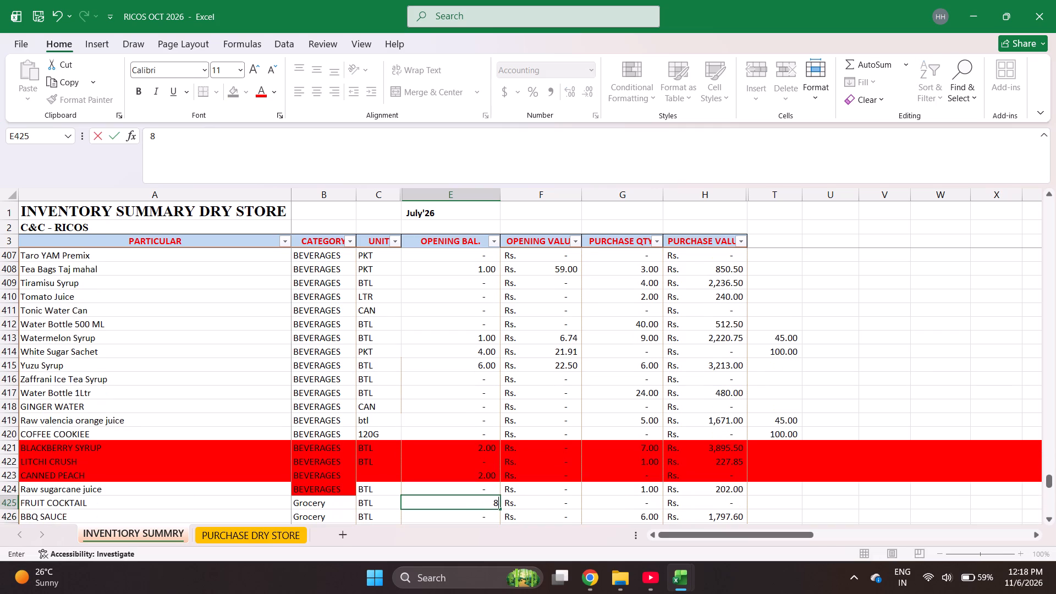
{"action": "key", "text": "Return"}
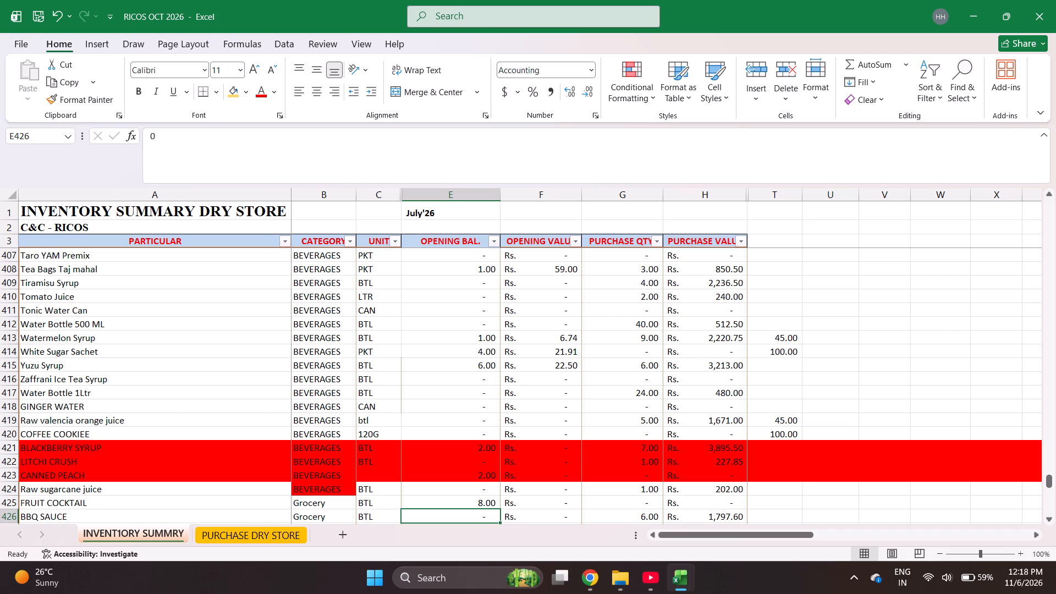
{"action": "key", "text": "3"}
{"action": "key", "text": "Return"}
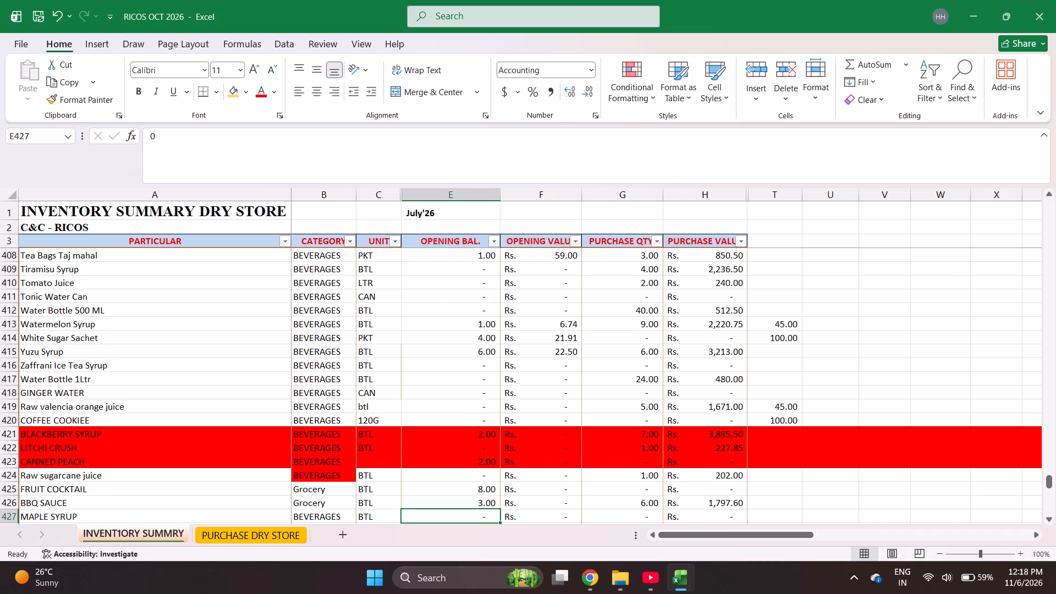
Enter opening balances of 1 for A4 Paper Rim and 20 for Bill Roll Thermal, passing over the remaining beverages and their total row.
{"action": "key", "text": "Return"}
{"action": "key", "text": "Return"}
{"action": "key", "text": "Return"}
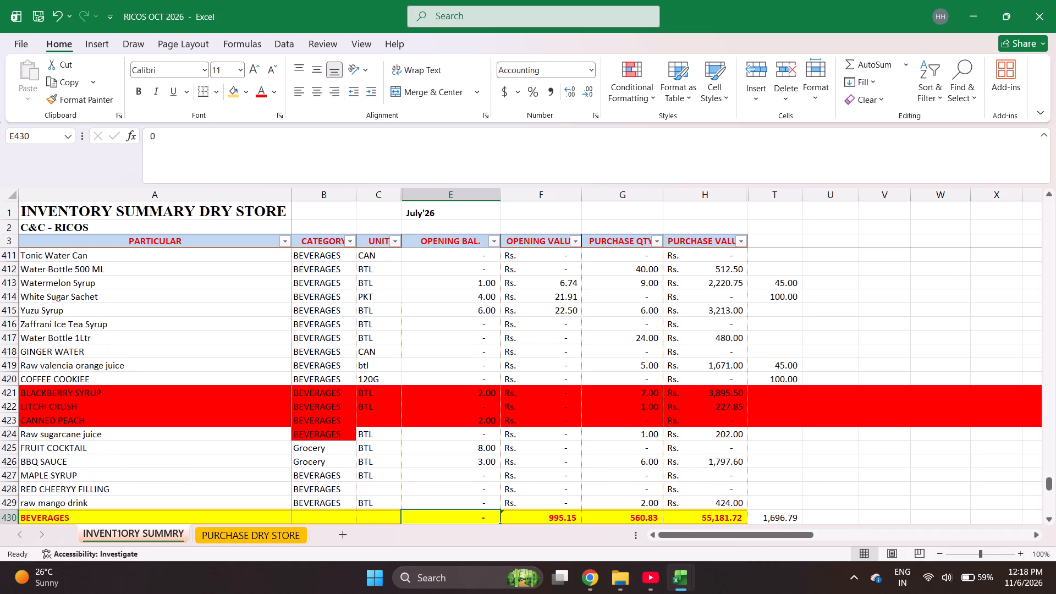
{"action": "key", "text": "Return"}
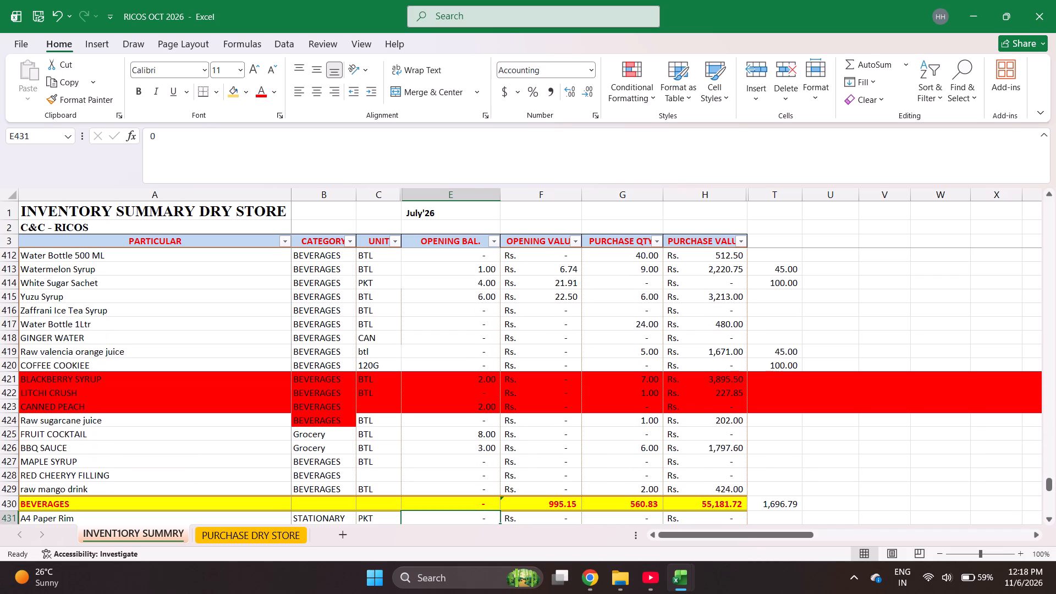
{"action": "key", "text": "1"}
{"action": "key", "text": "Return"}
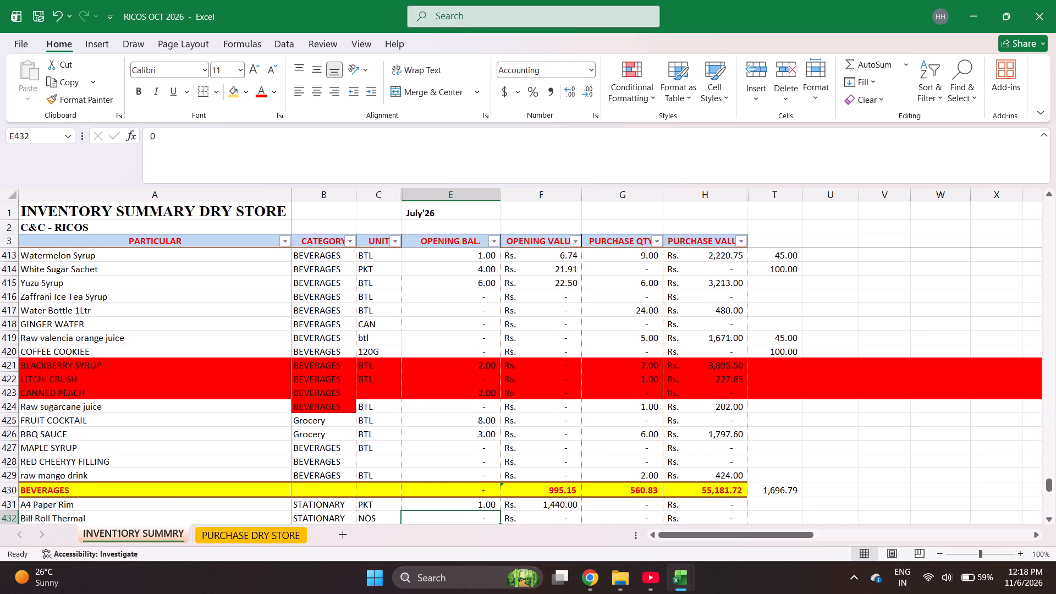
{"action": "type", "text": "20"}
{"action": "key", "text": "Return"}
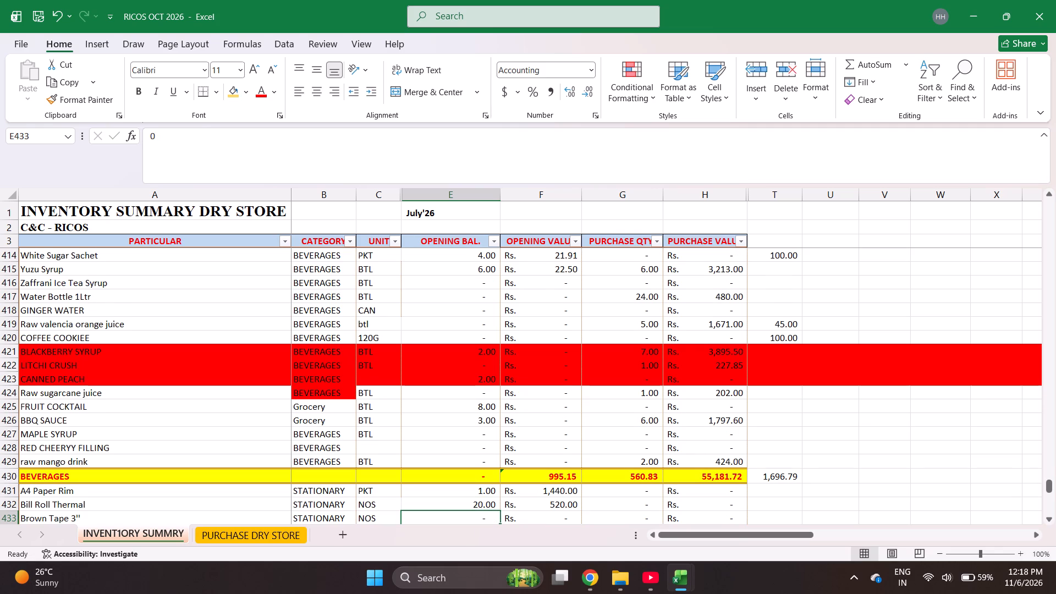
Search the sheet for "PASTA M" and enter an opening balance of 4 for PASTA MACRONI.
{"action": "key", "text": "ctrl+f"}
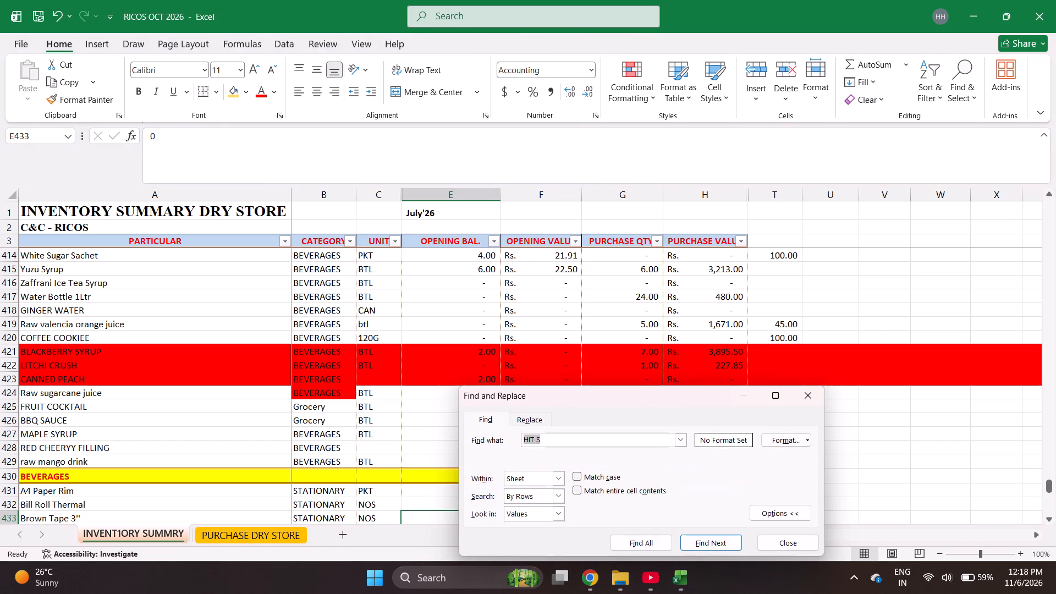
{"action": "key", "text": "m"}
{"action": "key", "text": "BackSpace"}
{"action": "key", "text": "BackSpace"}
{"action": "type", "text": "PASTA M"}
{"action": "key", "text": "Return"}
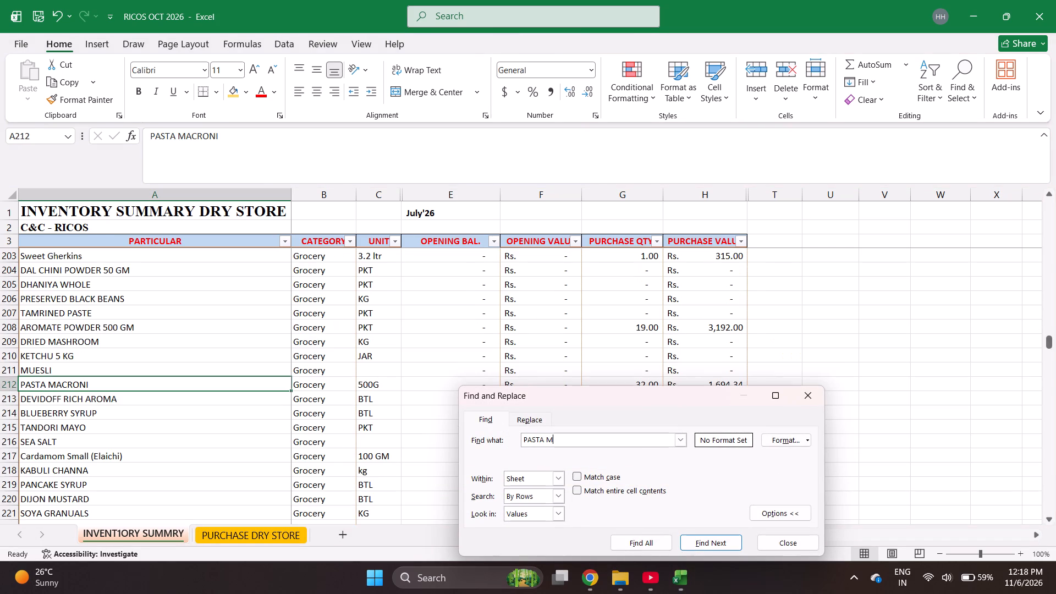
{"action": "key", "text": "Return"}
{"action": "key", "text": "Escape"}
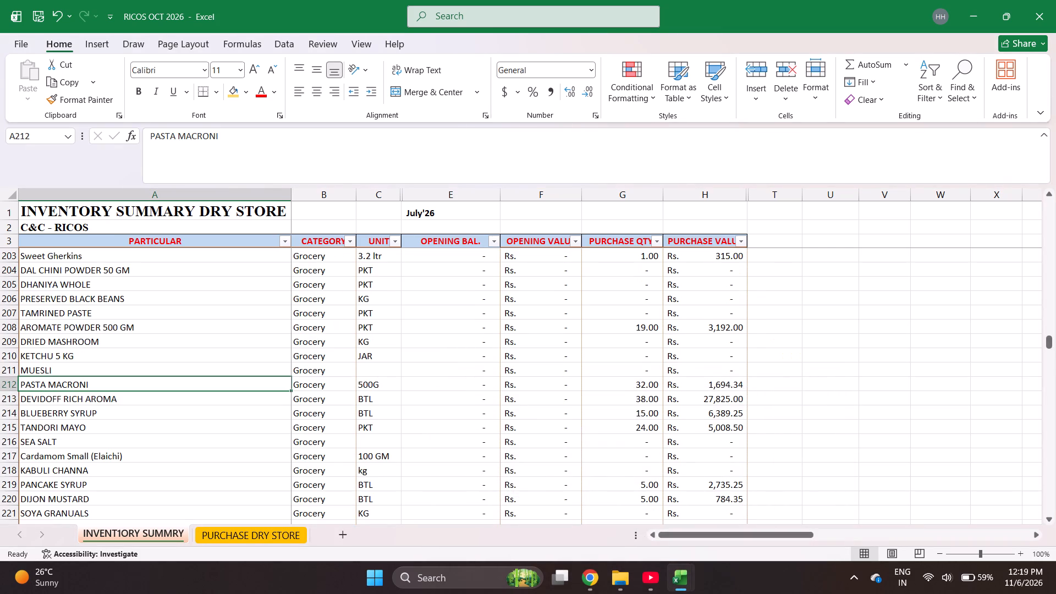
{"action": "key", "text": "Right"}
{"action": "key", "text": "Right"}
{"action": "key", "text": "Right"}
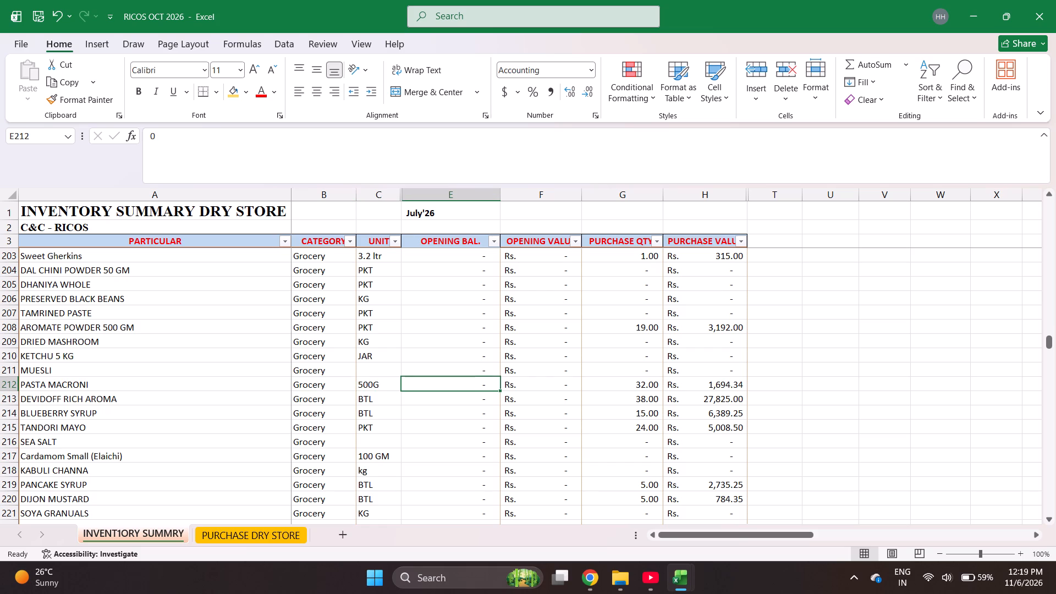
{"action": "key", "text": "4"}
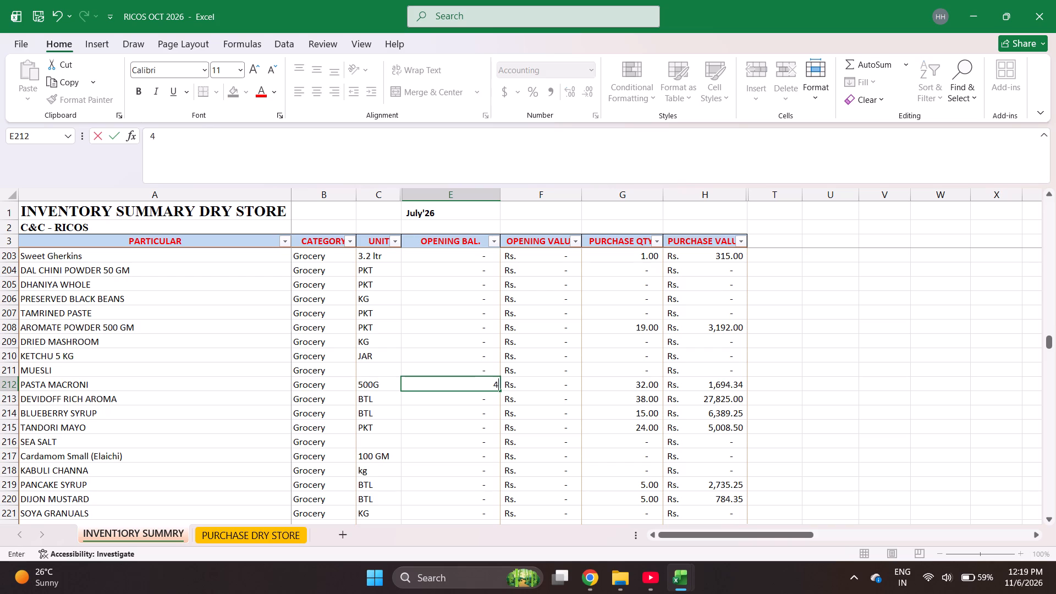
{"action": "key", "text": "Return"}
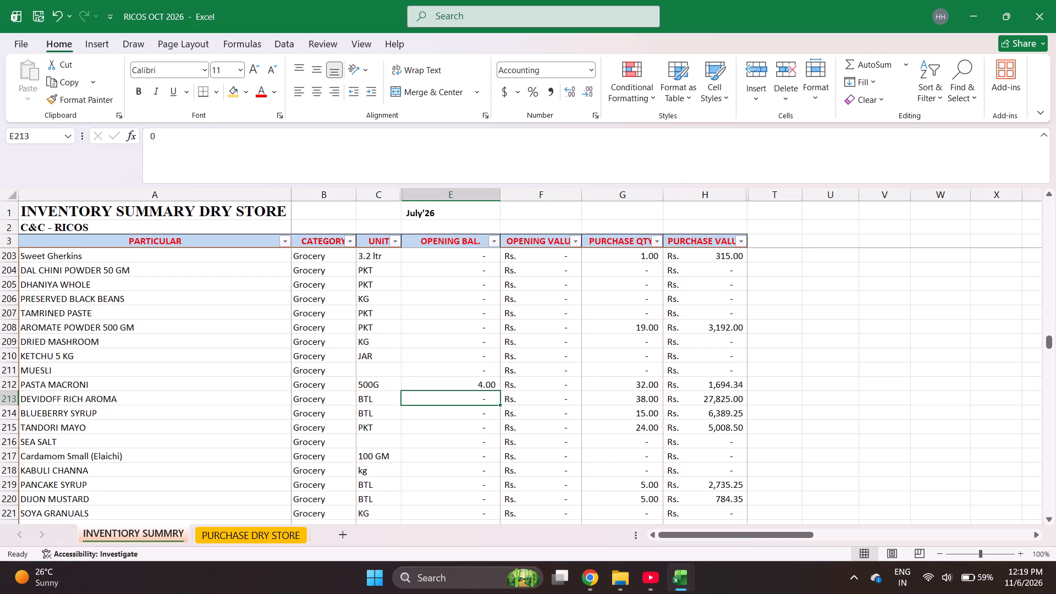
Review the opening balances of the grocery items below PASTA MACRONI down to BLACK PEPPER SAUCE 277 GM.
{"action": "key", "text": "Return"}
{"action": "key", "text": "Return"}
{"action": "key", "text": "Return"}
{"action": "key", "text": "Return"}
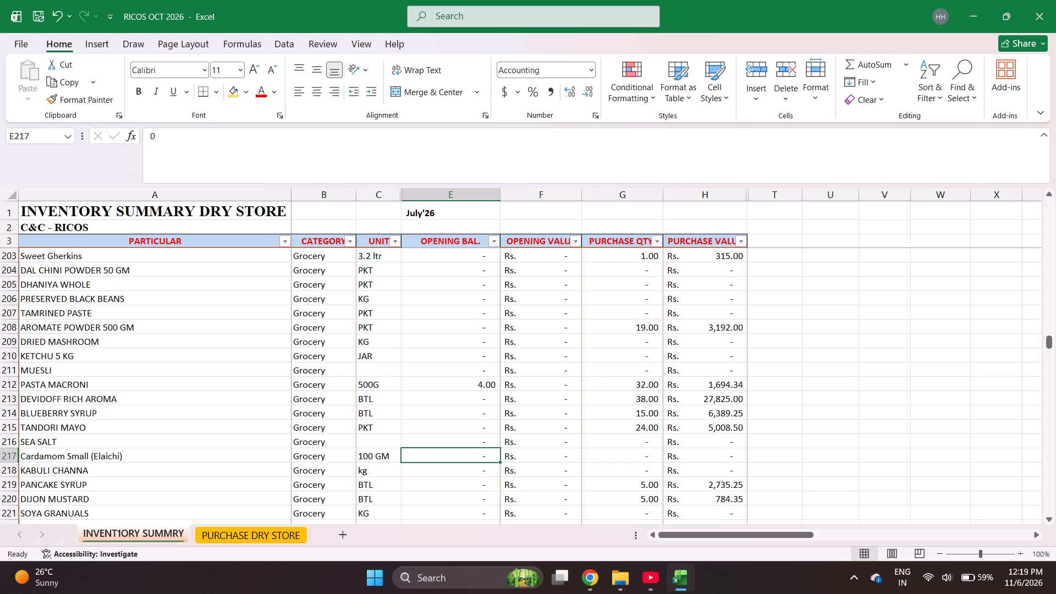
{"action": "key", "text": "Return"}
{"action": "key", "text": "Return"}
{"action": "key", "text": "Return"}
{"action": "key", "text": "Return"}
{"action": "key", "text": "Return"}
{"action": "key", "text": "Return"}
{"action": "key", "text": "Return"}
{"action": "key", "text": "Return"}
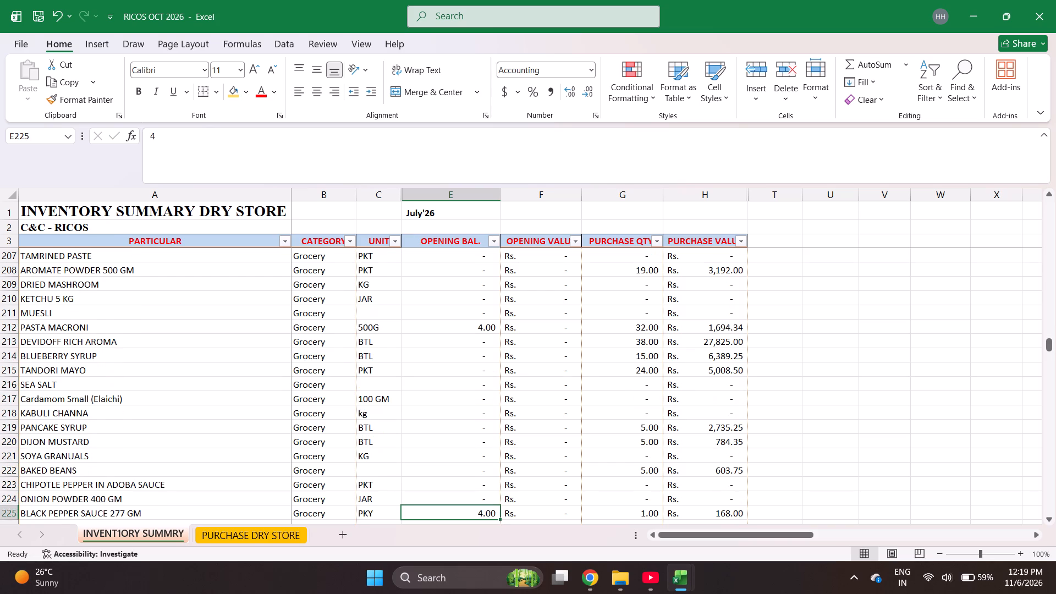
Search the sheet for SALT and CURRY to check the opening balances of Salt and Curry Powder.
{"action": "key", "text": "ctrl+f"}
{"action": "type", "text": "SALT"}
{"action": "key", "text": "Return"}
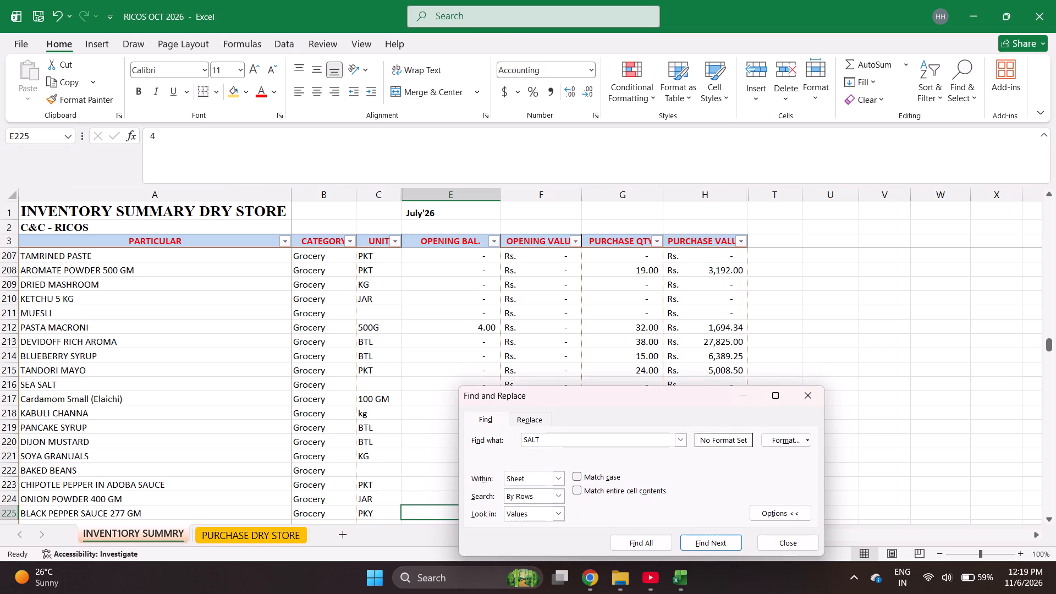
{"action": "key", "text": "Return"}
{"action": "key", "text": "Escape"}
{"action": "key", "text": "Right"}
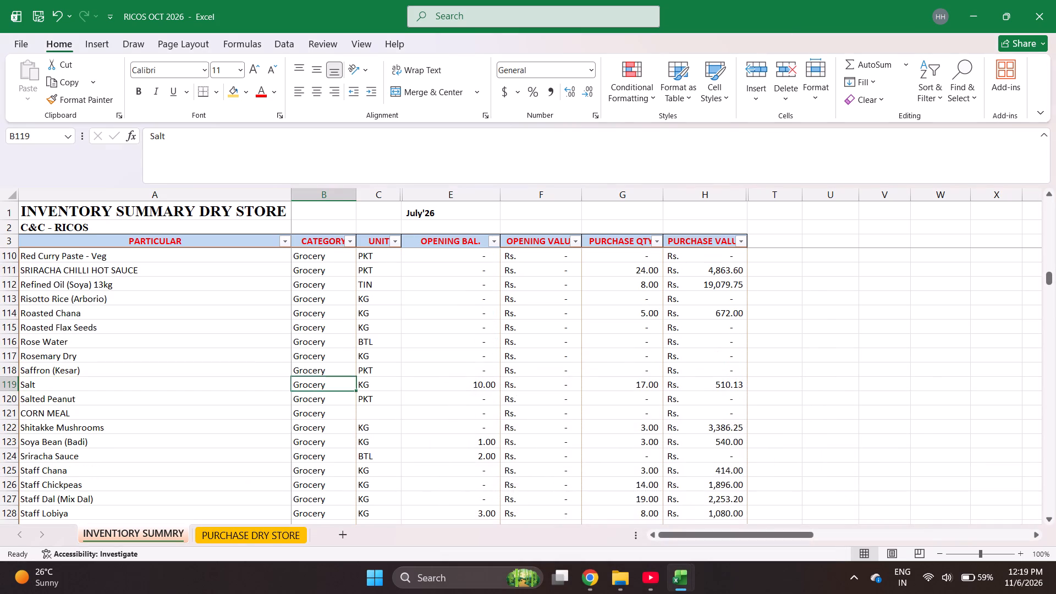
{"action": "key", "text": "Right"}
{"action": "key", "text": "Right"}
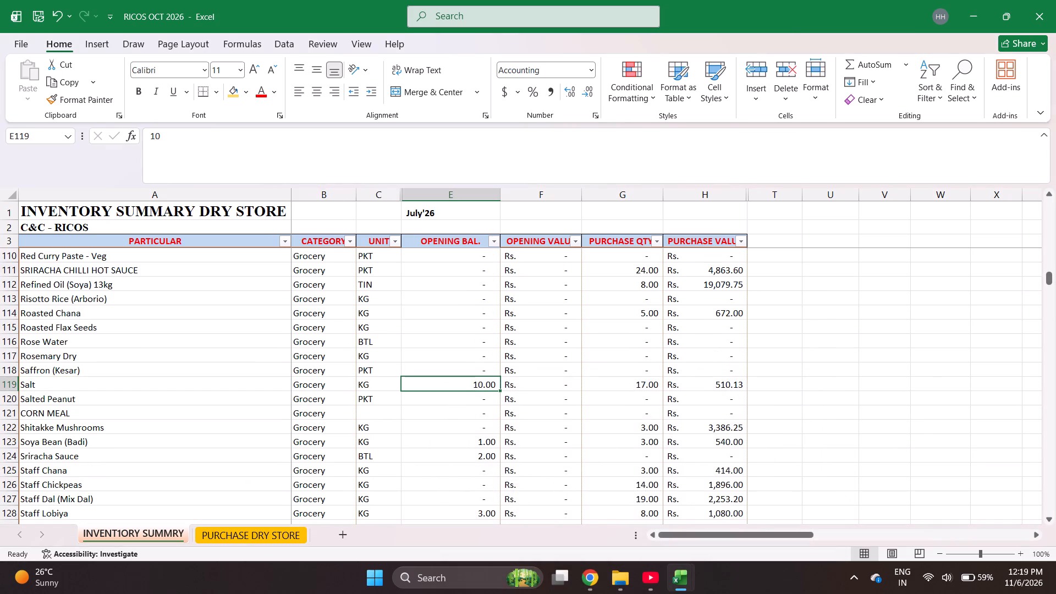
{"action": "key", "text": "ctrl+f"}
{"action": "type", "text": "CURRY"}
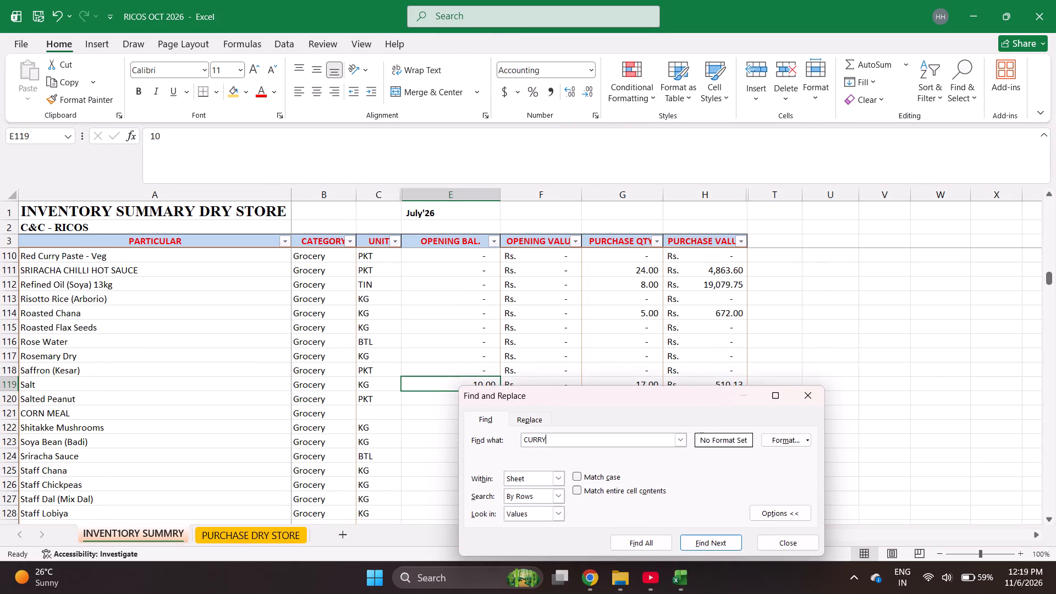
{"action": "key", "text": "Return"}
{"action": "key", "text": "Escape"}
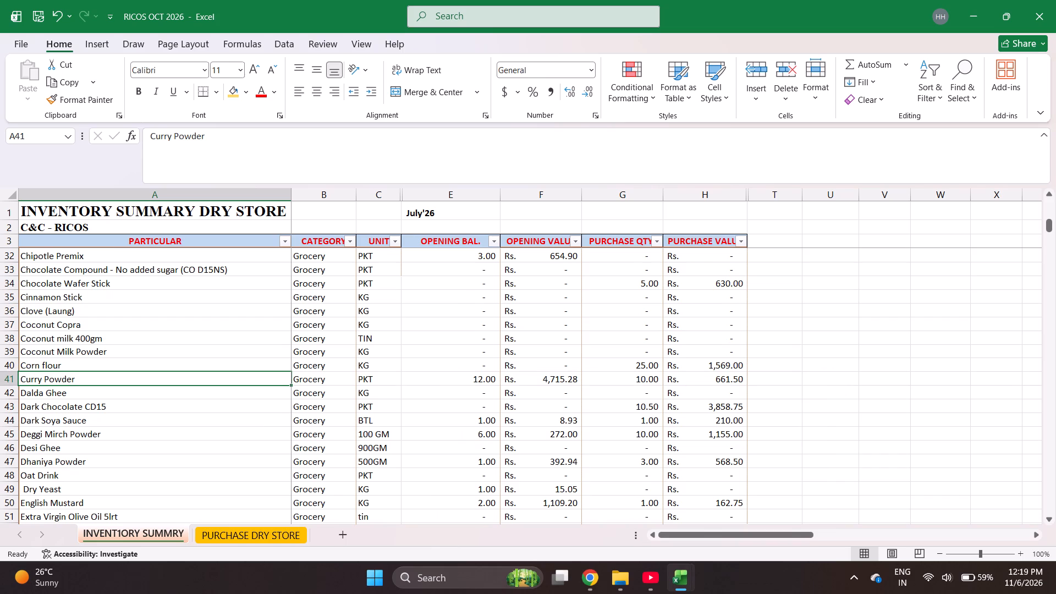
Search the sheet for GARLIC and RED COL to check the opening balances of Garlic Powder and Red Colour.
{"action": "key", "text": "ctrl+f"}
{"action": "type", "text": "GARLIC"}
{"action": "key", "text": "Return"}
{"action": "key", "text": "Return"}
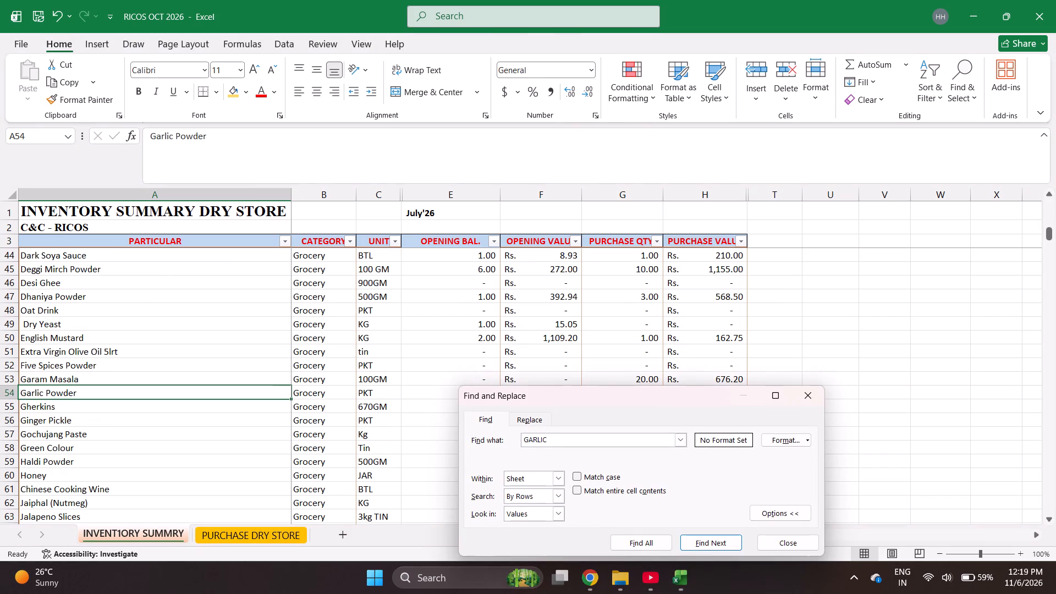
{"action": "key", "text": "Return"}
{"action": "left_click_drag", "start_coordinate": [618, 400], "coordinate": [728, 376]}
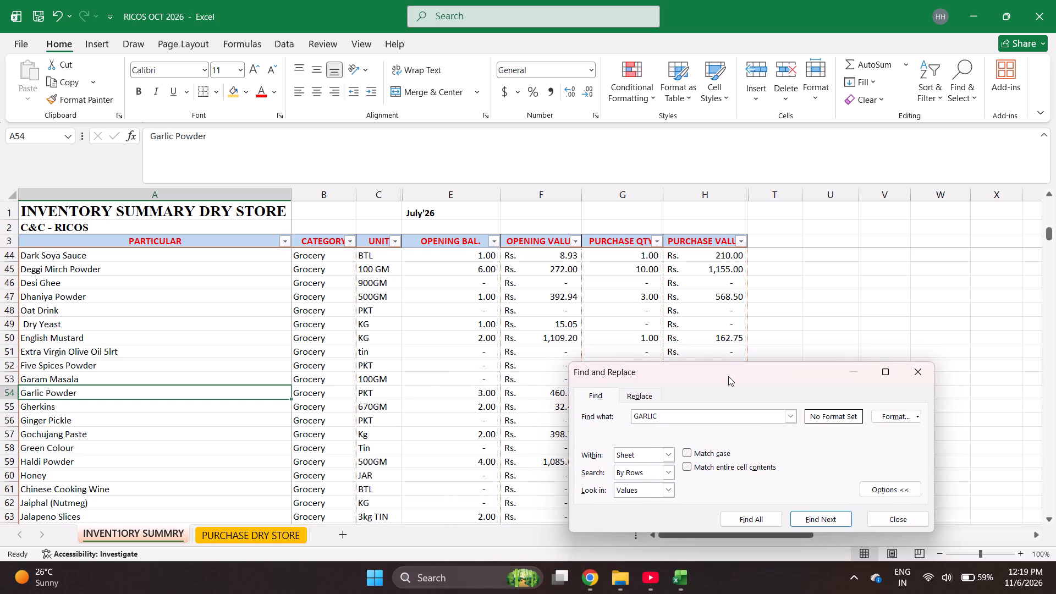
{"action": "key", "text": "Escape"}
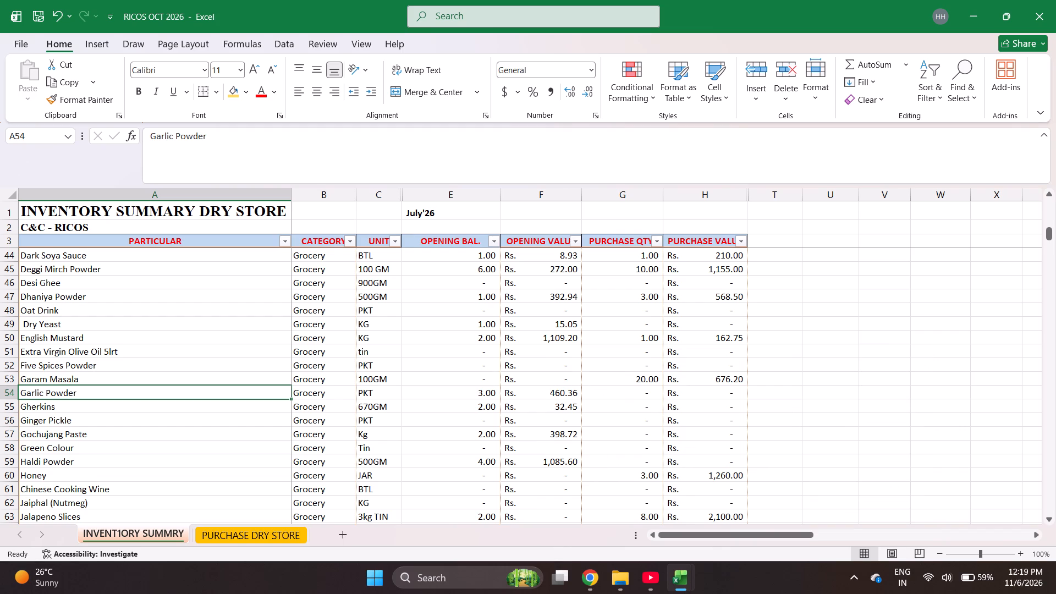
{"action": "key", "text": "ctrl+f"}
{"action": "type", "text": "RED COL"}
{"action": "key", "text": "Return"}
{"action": "key", "text": "Escape"}
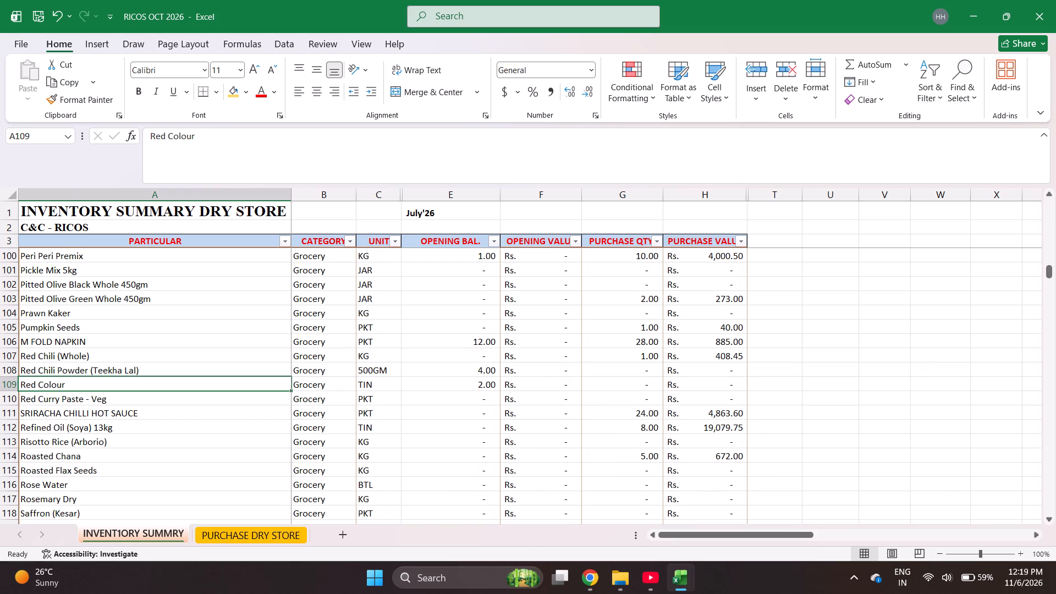
Search the sheet for NYLON and enter an opening balance of 3 for White Carry Bag Big/ Nylon.
{"action": "key", "text": "ctrl+f"}
{"action": "type", "text": "NYLON"}
{"action": "key", "text": "Return"}
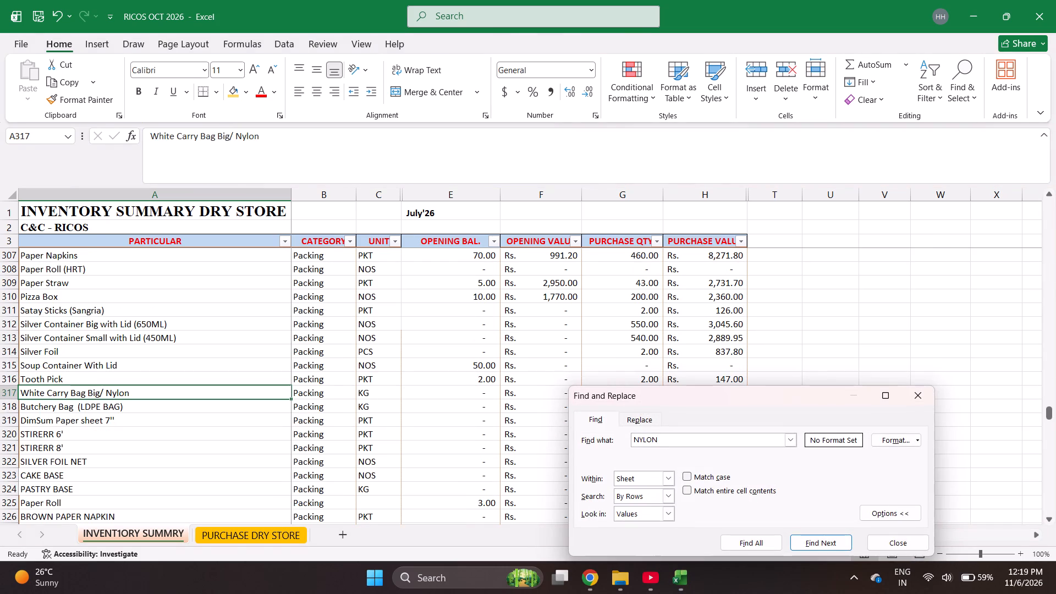
{"action": "key", "text": "Escape"}
{"action": "key", "text": "Right"}
{"action": "key", "text": "Right"}
{"action": "key", "text": "Right"}
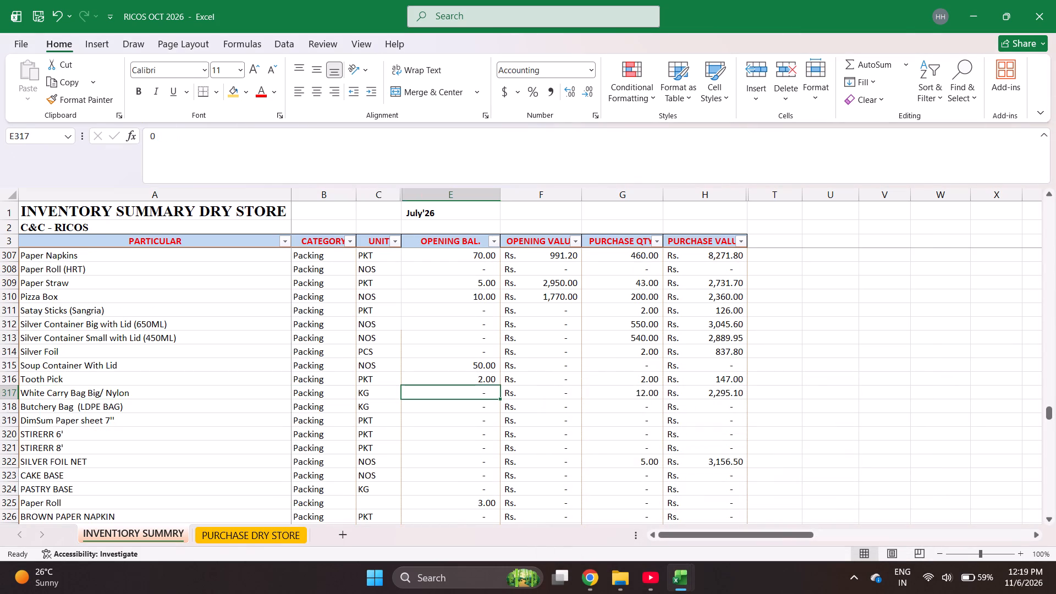
{"action": "key", "text": "3"}
{"action": "key", "text": "Return"}
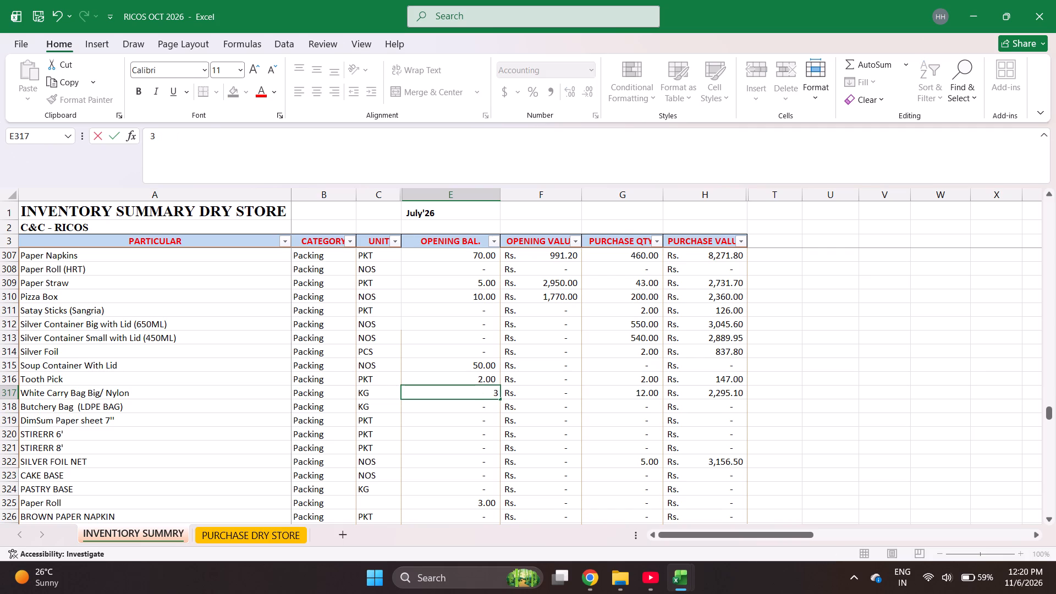
Search the sheet for WIPER and check the opening balance of Wiper in the H.K items.
{"action": "key", "text": "ctrl+f"}
{"action": "key", "text": "e"}
{"action": "key", "text": "BackSpace"}
{"action": "type", "text": "WIPER"}
{"action": "key", "text": "Return"}
{"action": "key", "text": "Escape"}
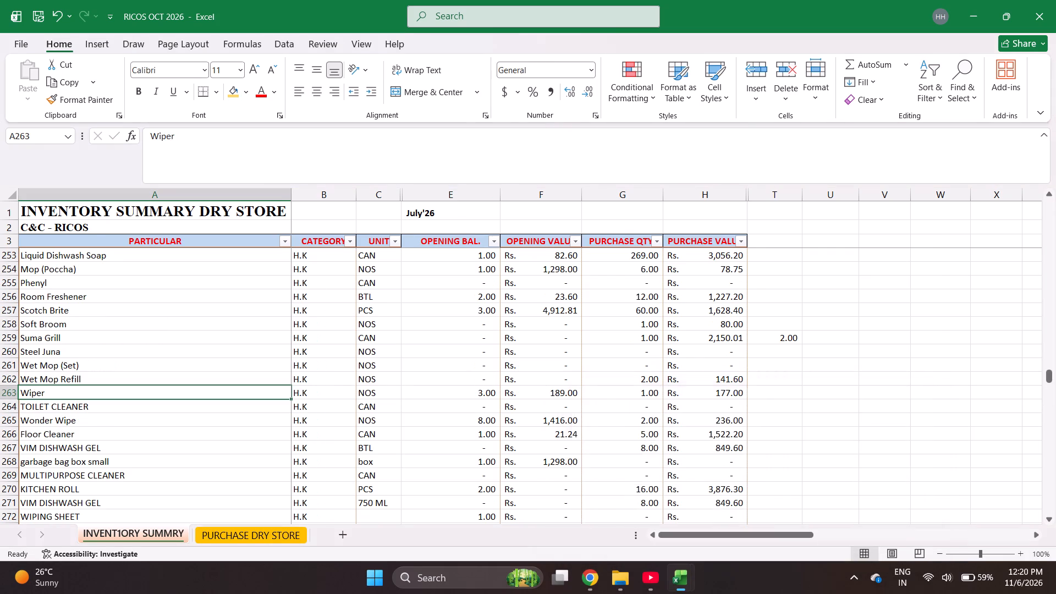
{"action": "key", "text": "Right"}
{"action": "key", "text": "Right"}
{"action": "key", "text": "Right"}
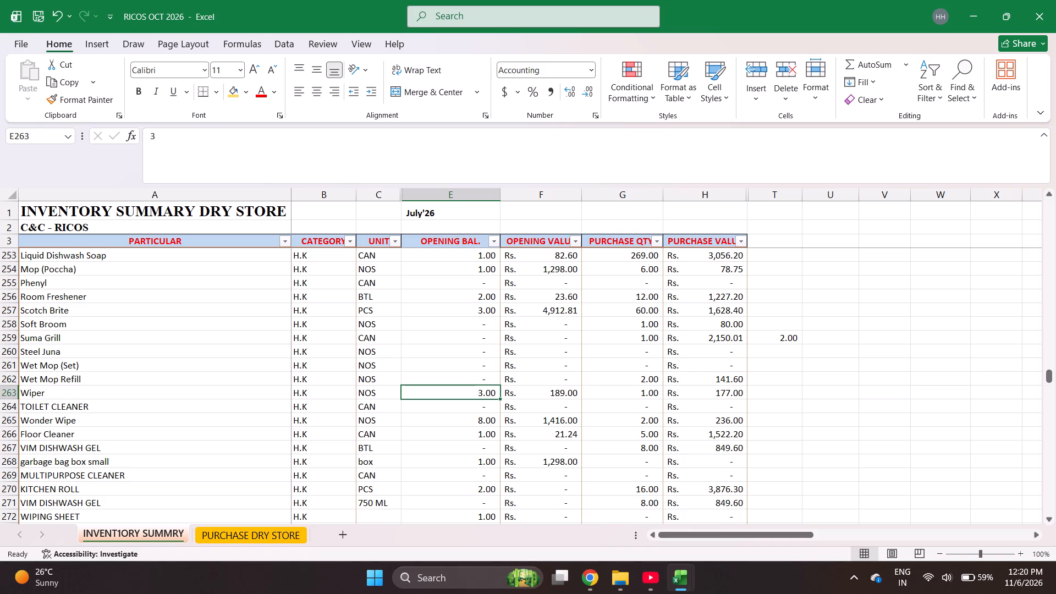
Search the sheet for VIM and enter an opening balance of 1 for the VIM DISHWASH GEL with unit BTL.
{"action": "key", "text": "ctrl+f"}
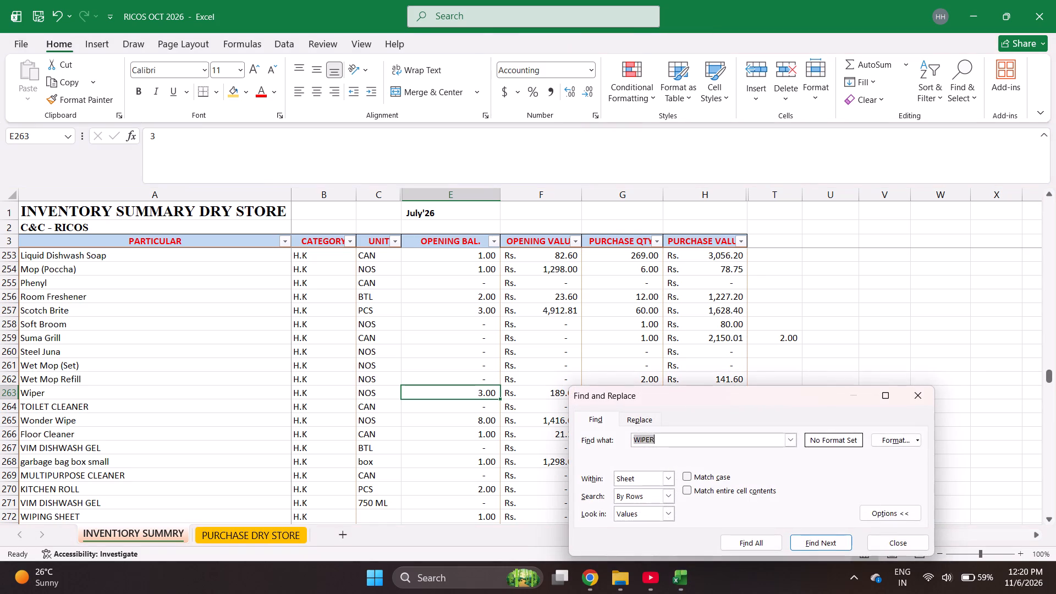
{"action": "type", "text": "VIM"}
{"action": "key", "text": "Return"}
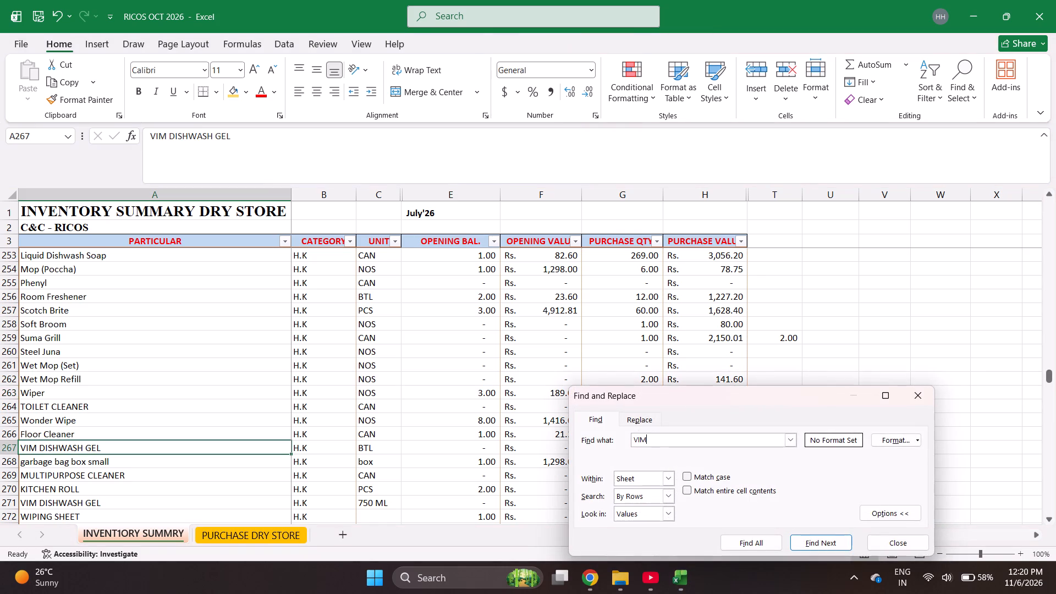
{"action": "key", "text": "Return"}
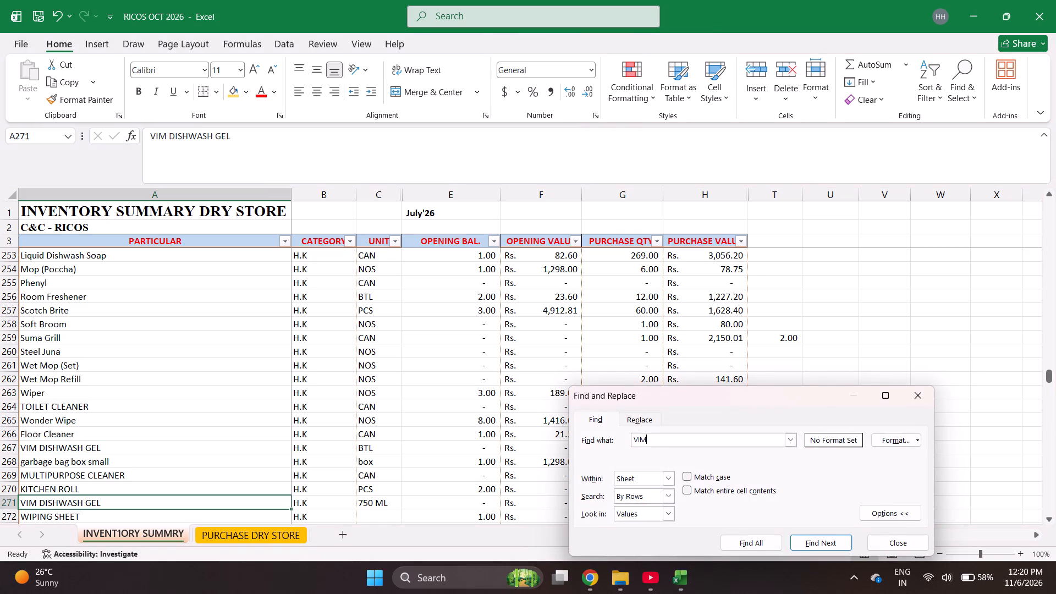
{"action": "key", "text": "Return"}
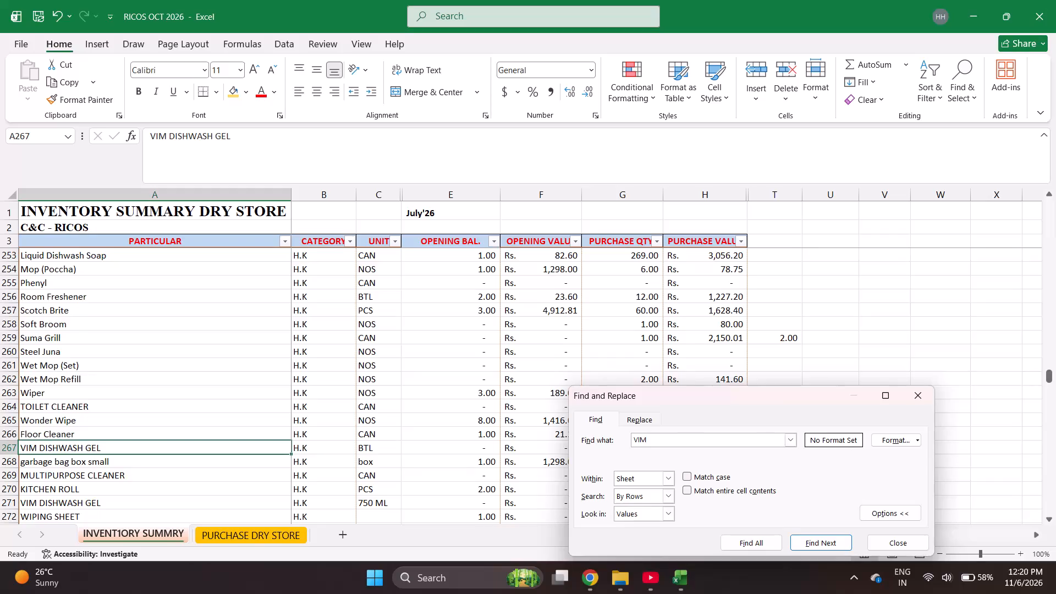
{"action": "key", "text": "Escape"}
{"action": "key", "text": "Right"}
{"action": "key", "text": "Right"}
{"action": "key", "text": "Right"}
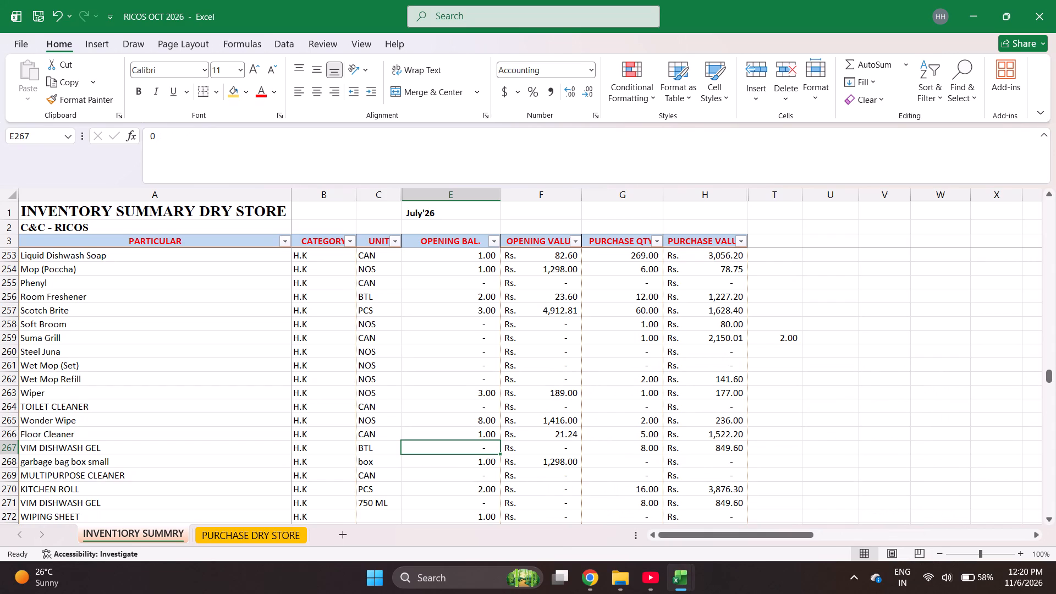
{"action": "key", "text": "1"}
{"action": "key", "text": "Return"}
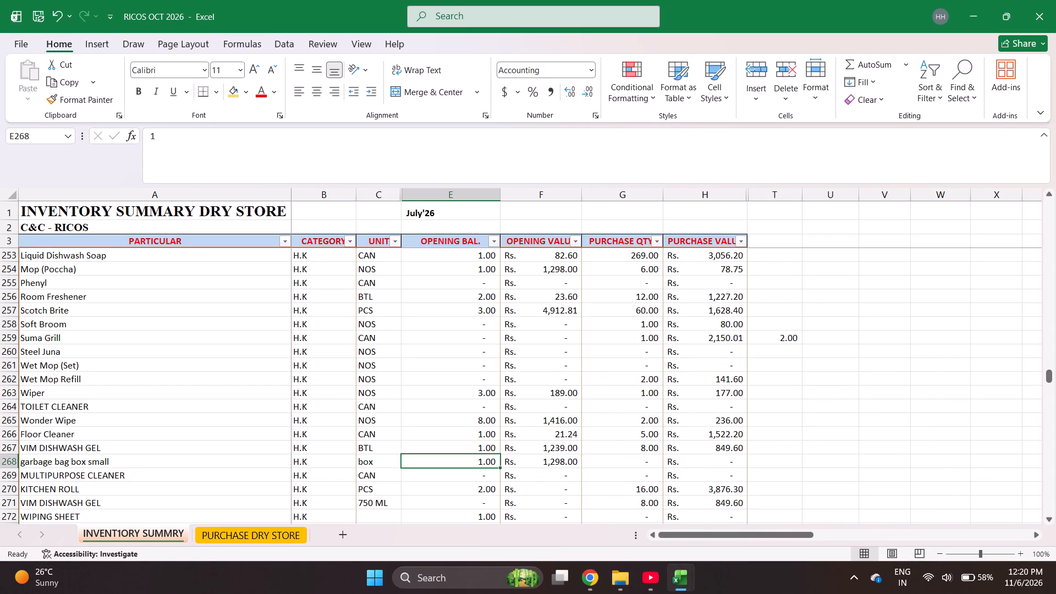
Review the H.K opening balances from the 750 ML VIM DISHWASH GEL row back up to Scotch Brite.
{"action": "key", "text": "Return"}
{"action": "key", "text": "Return"}
{"action": "key", "text": "Return"}
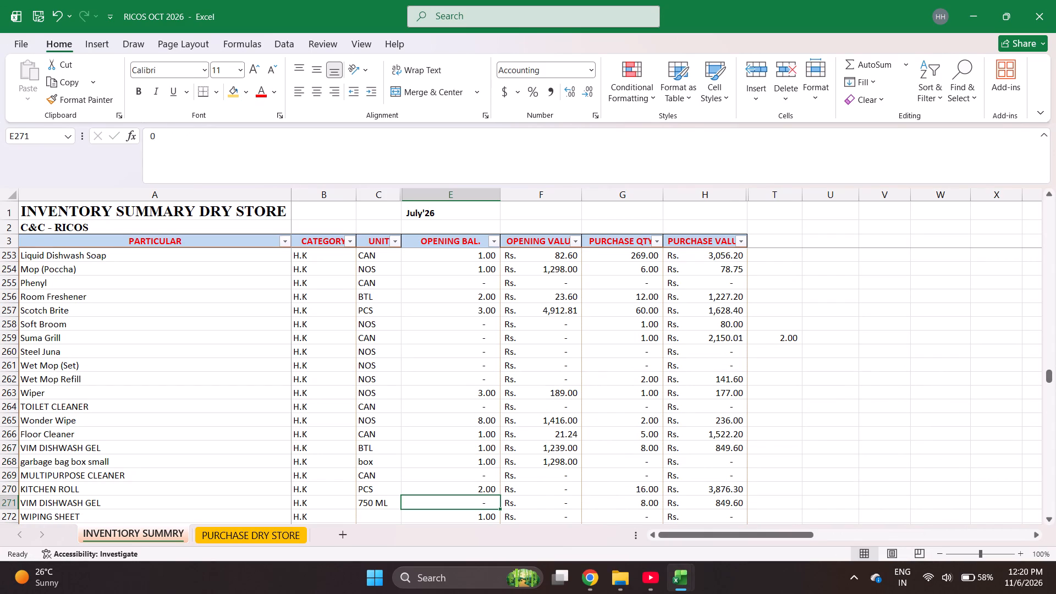
{"action": "key", "text": "Up"}
{"action": "key", "text": "Up"}
{"action": "key", "text": "Up"}
{"action": "key", "text": "Up"}
{"action": "key", "text": "Up"}
{"action": "key", "text": "Up"}
{"action": "key", "text": "Up"}
{"action": "key", "text": "Up"}
{"action": "key", "text": "Up"}
{"action": "key", "text": "Up"}
{"action": "key", "text": "Up"}
{"action": "key", "text": "Up"}
{"action": "key", "text": "Up"}
{"action": "key", "text": "Up"}
{"action": "key", "text": "Up"}
{"action": "key", "text": "Down"}
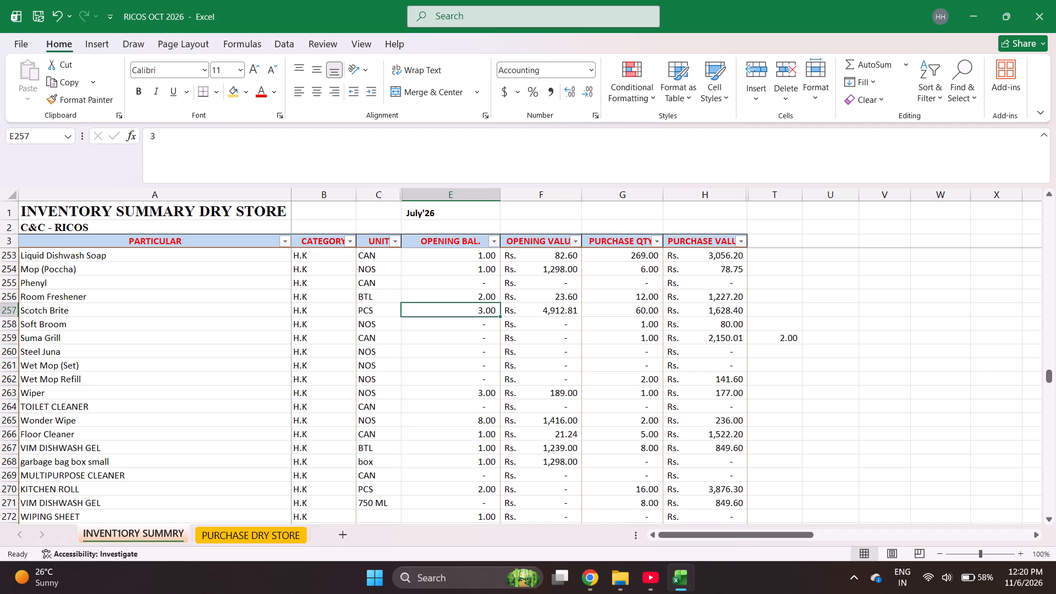
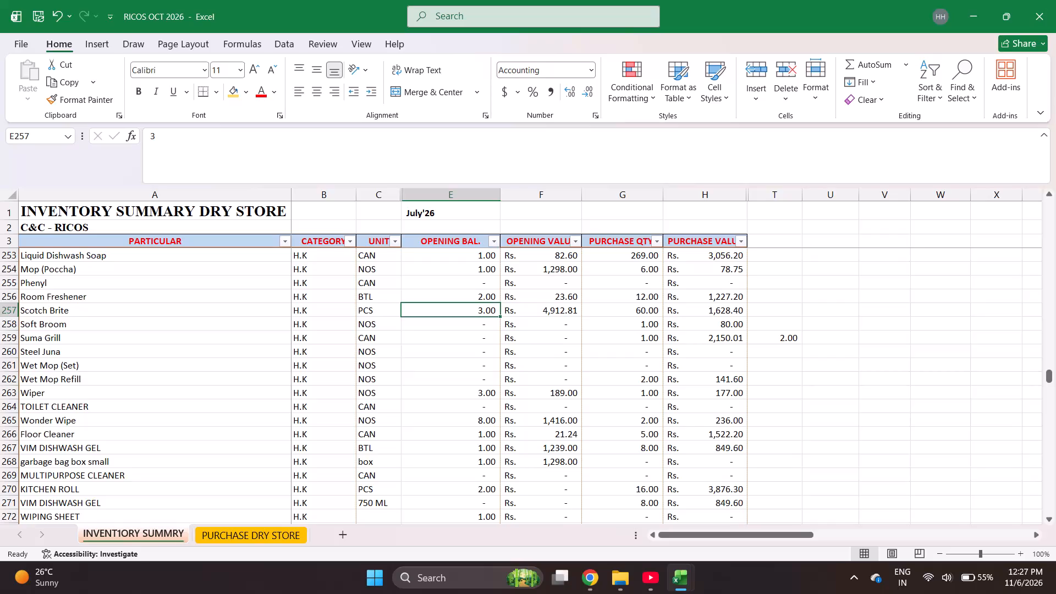
Set the opening balance of Scotch Brite in the H.K items to 16.
{"action": "key", "text": "4"}
{"action": "key", "text": "Return"}
{"action": "key", "text": "Up"}
{"action": "type", "text": "16"}
{"action": "key", "text": "Return"}
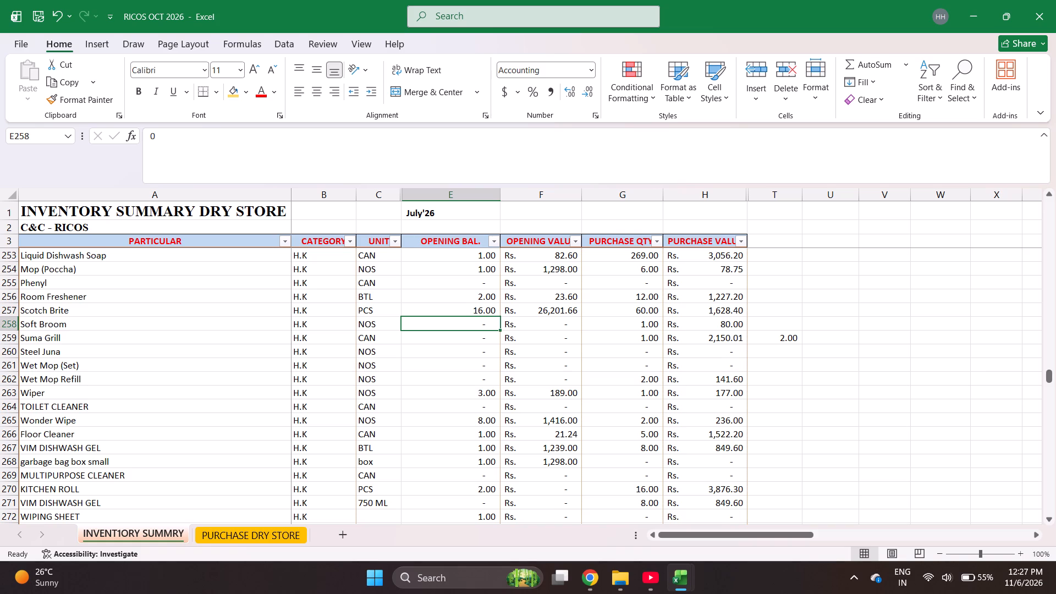
Search the sheet for M FOLD and check the opening balance of M FOLD NAPKIN.
{"action": "key", "text": "ctrl+f"}
{"action": "type", "text": "M FOLD"}
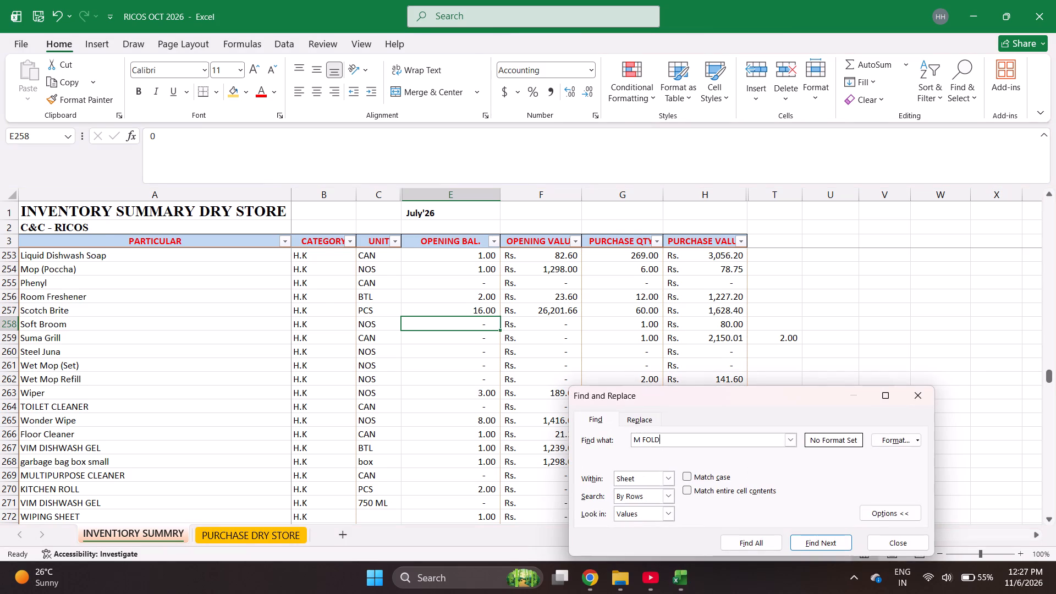
{"action": "key", "text": "Return"}
{"action": "key", "text": "Escape"}
{"action": "key", "text": "Right"}
{"action": "key", "text": "Right"}
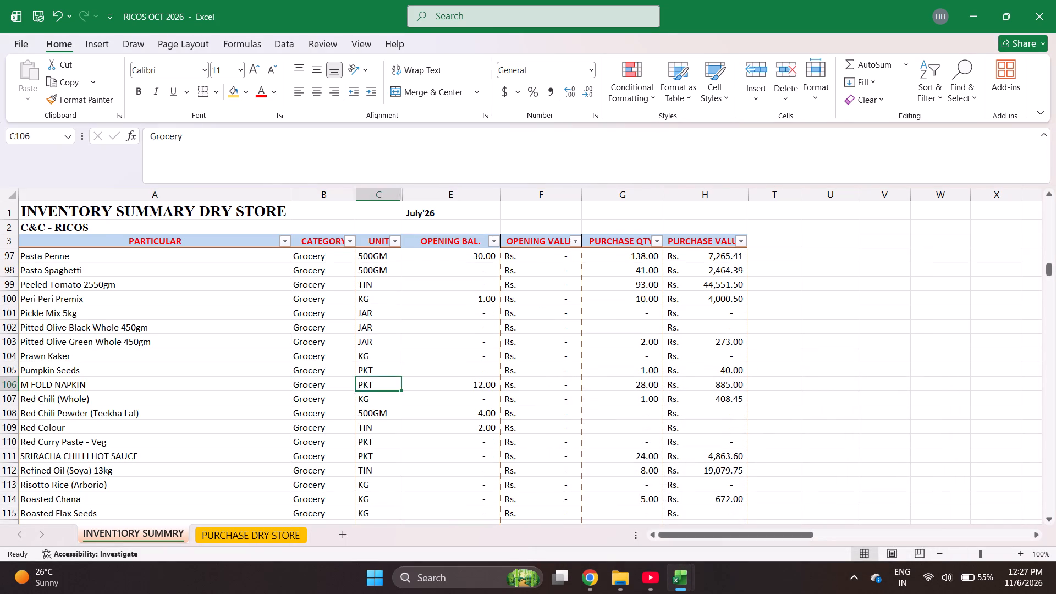
{"action": "key", "text": "Right"}
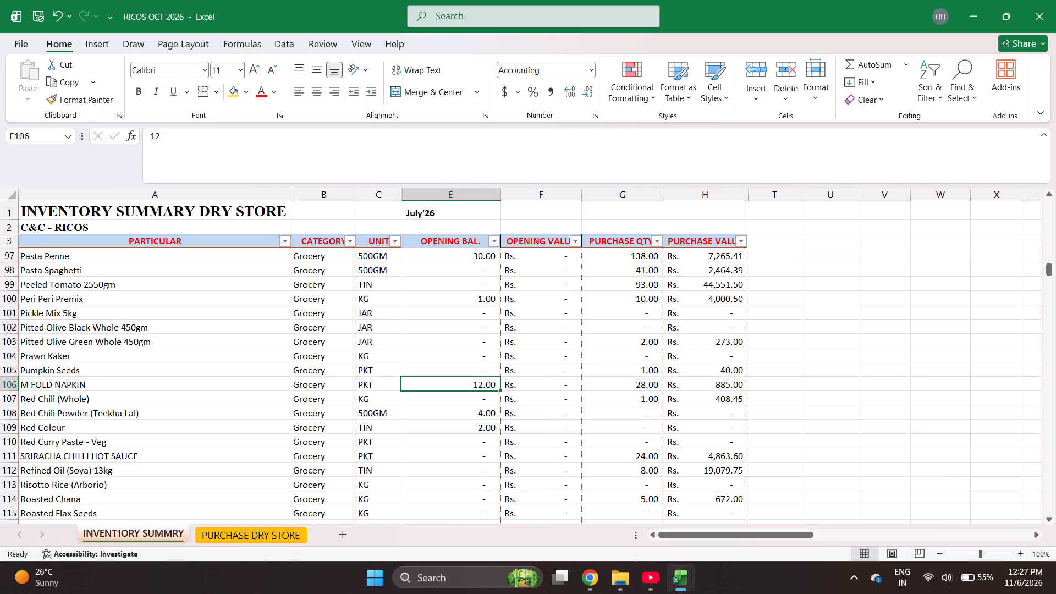
Search for SILV and enter an opening balance of 180 for both the 650ML and 450ML Silver Containers with Lid.
{"action": "key", "text": "ctrl+f"}
{"action": "type", "text": "SILV"}
{"action": "key", "text": "Return"}
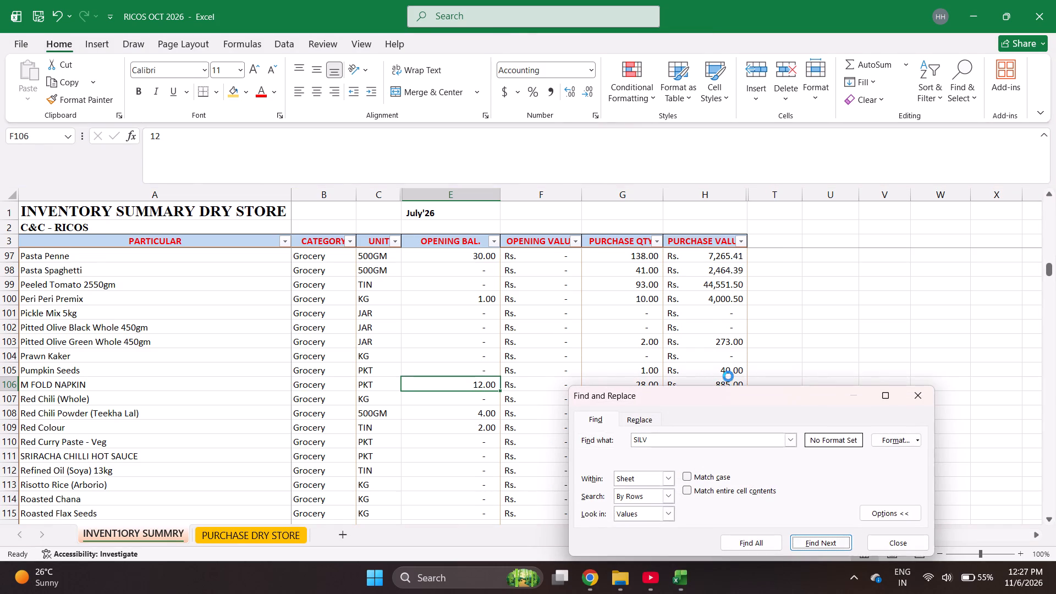
{"action": "key", "text": "Escape"}
{"action": "key", "text": "Right"}
{"action": "key", "text": "Right"}
{"action": "key", "text": "Right"}
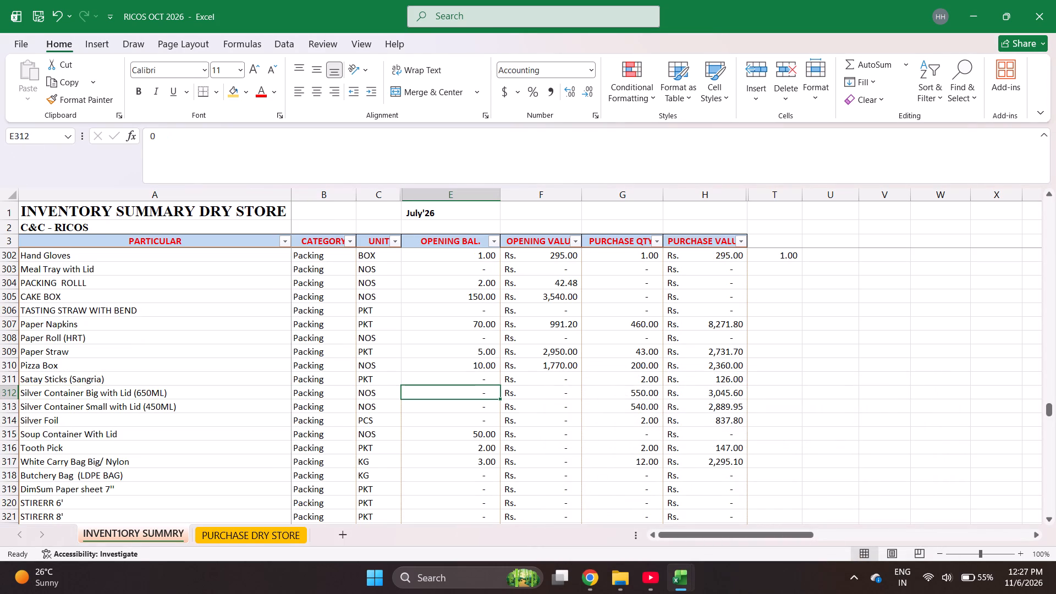
{"action": "type", "text": "180"}
{"action": "key", "text": "Return"}
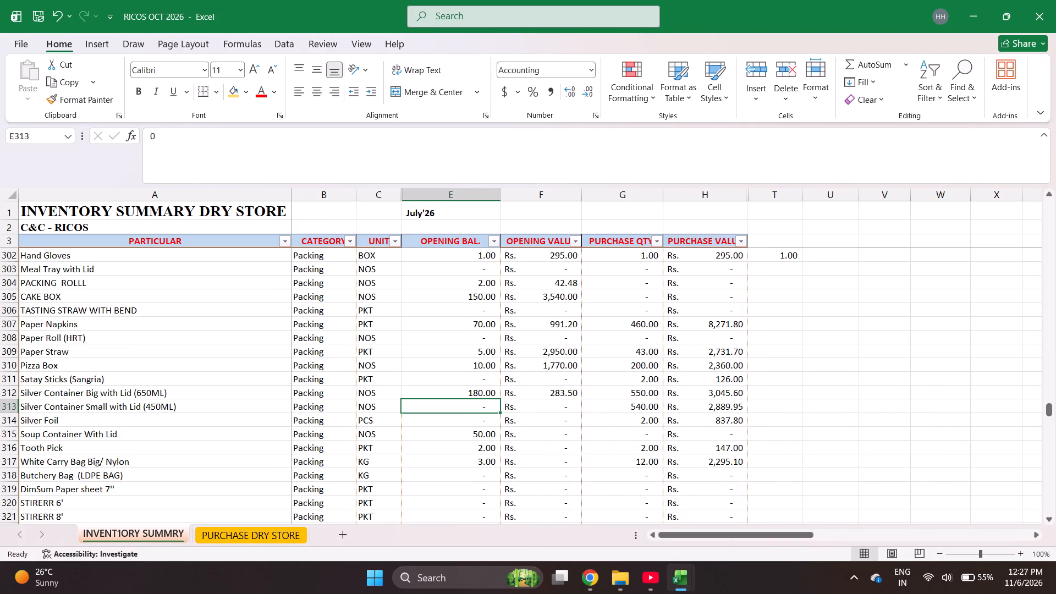
{"action": "key", "text": "ctrl+d"}
{"action": "key", "text": "Down"}
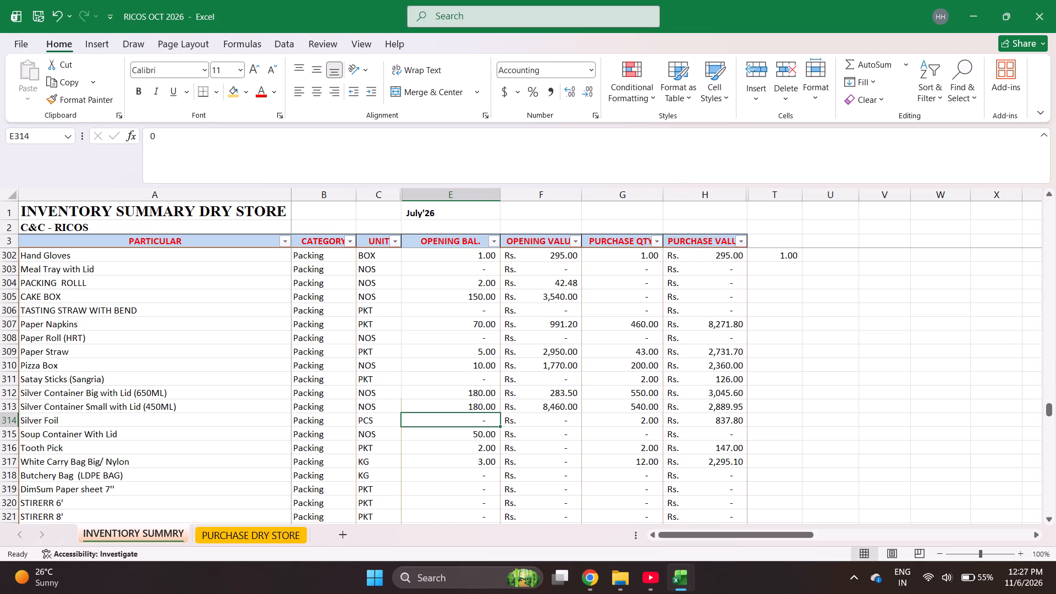
Search the sheet for NUTE and check the opening balance of Nutella Chocolate Spread.
{"action": "key", "text": "ctrl+f"}
{"action": "type", "text": "NUTE"}
{"action": "key", "text": "Return"}
{"action": "key", "text": "Escape"}
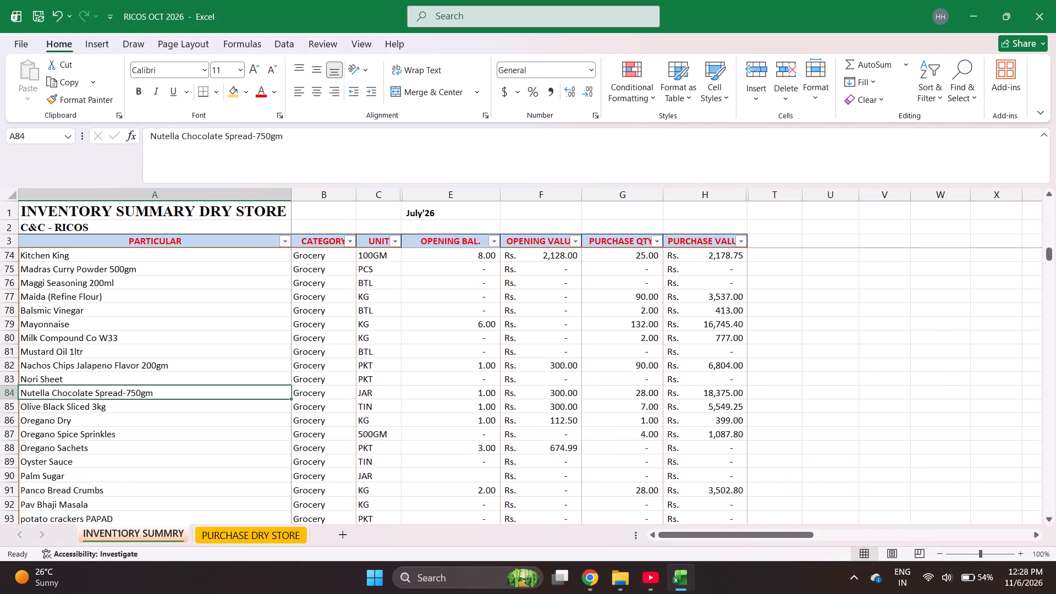
Search the sheet for ORANG and enter an opening balance of 2 for Dehydrated Blood Orange.
{"action": "key", "text": "ctrl+f"}
{"action": "type", "text": "ORANG"}
{"action": "key", "text": "Return"}
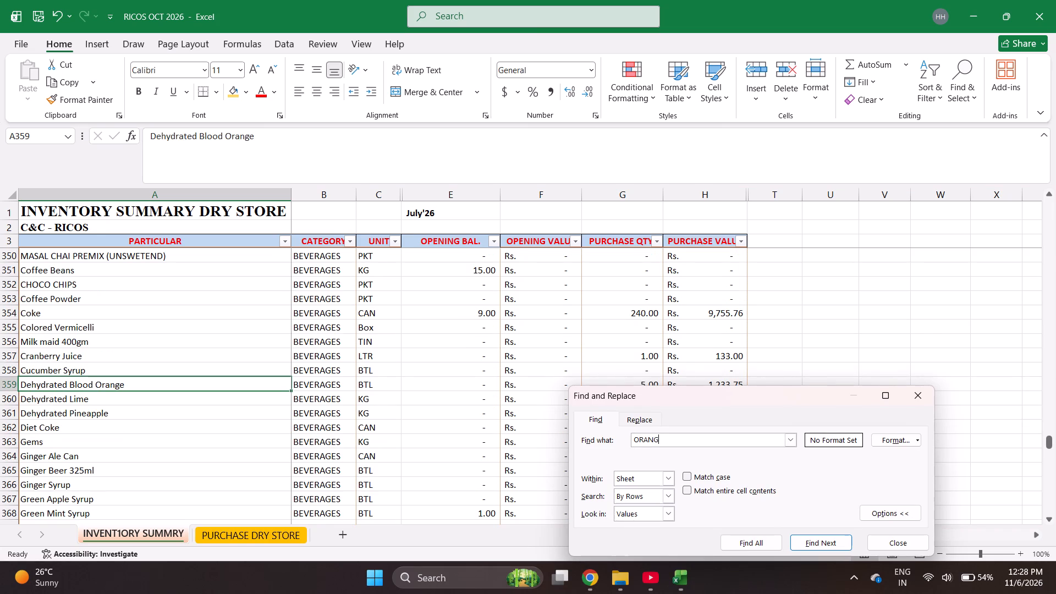
{"action": "key", "text": "Escape"}
{"action": "key", "text": "Right"}
{"action": "key", "text": "Right"}
{"action": "key", "text": "Right"}
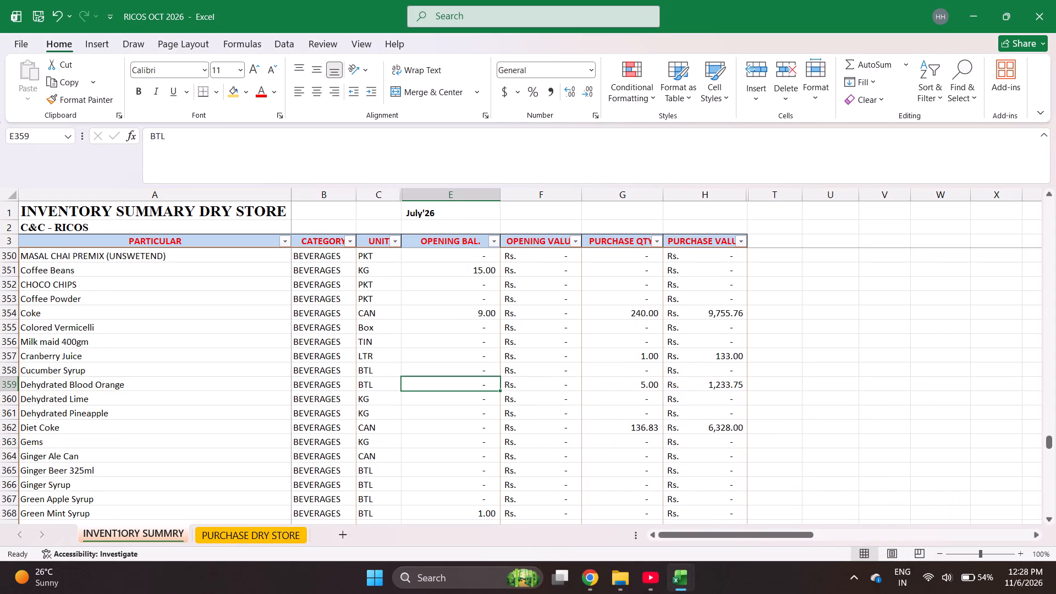
{"action": "key", "text": "2"}
{"action": "key", "text": "Return"}
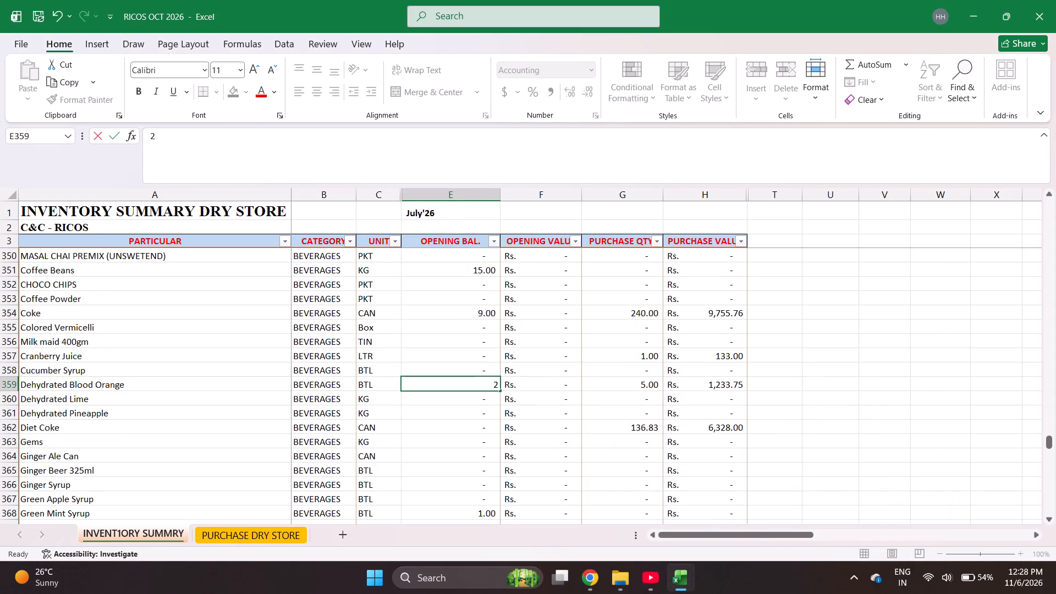
Find the Orange Syrup row with the same ORANG search and enter an opening balance of 1.
{"action": "key", "text": "ctrl+f"}
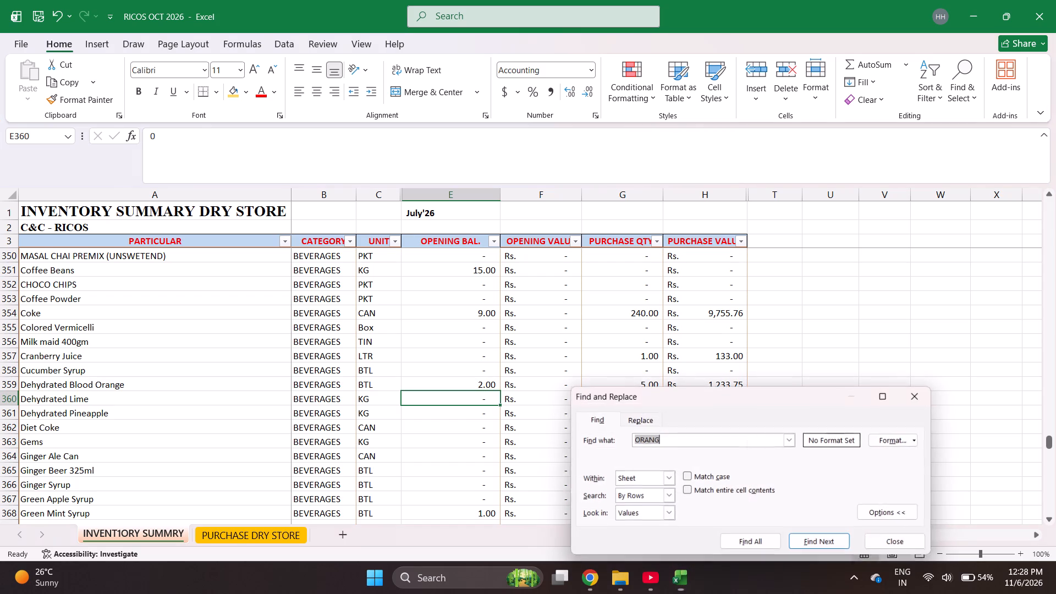
{"action": "key", "text": "Return"}
{"action": "key", "text": "Return"}
{"action": "key", "text": "Escape"}
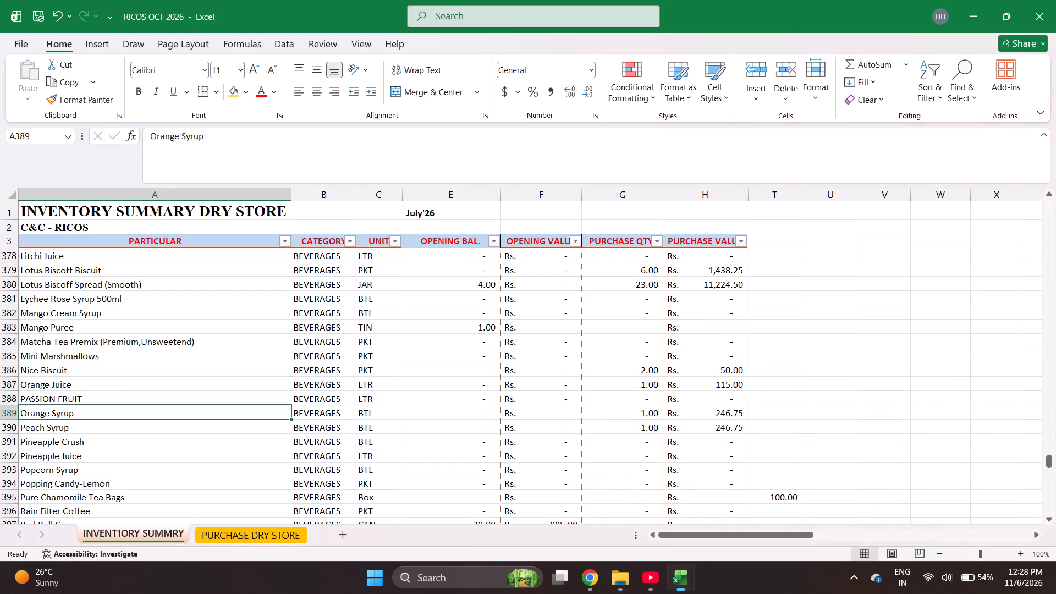
{"action": "key", "text": "Right"}
{"action": "key", "text": "Right"}
{"action": "key", "text": "Right"}
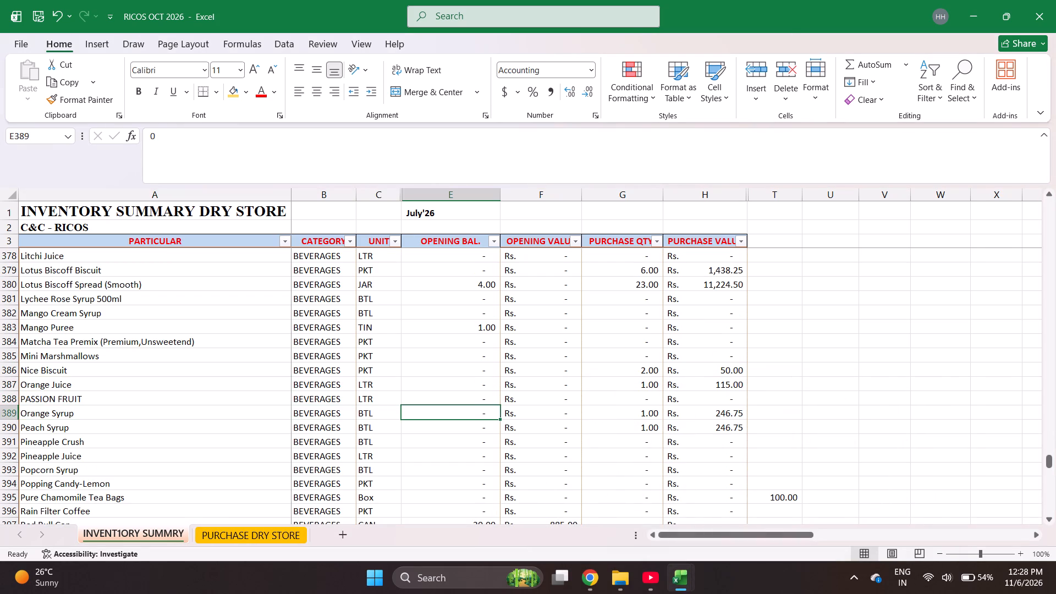
{"action": "key", "text": "1"}
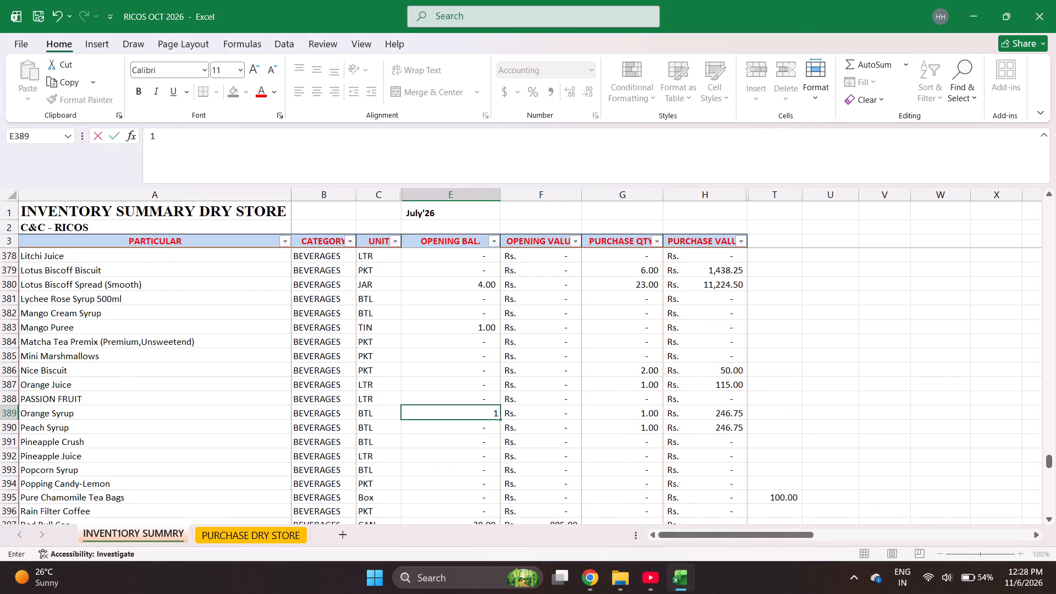
{"action": "key", "text": "Return"}
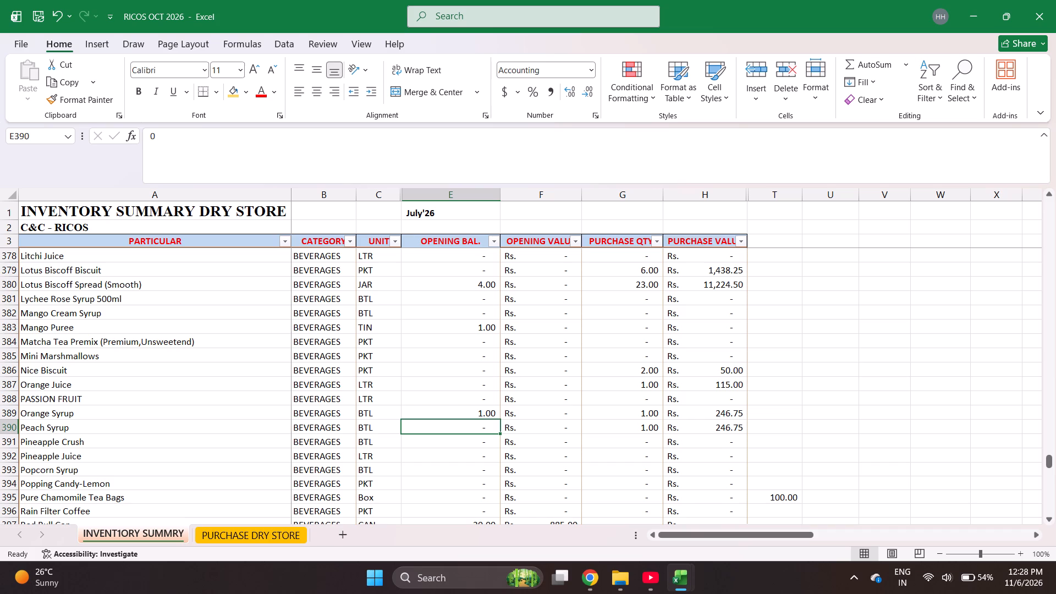
Search the sheet for CHOCOLA and go through the matching chocolate items in the grocery and beverage categories.
{"action": "key", "text": "ctrl+f"}
{"action": "key", "text": "c"}
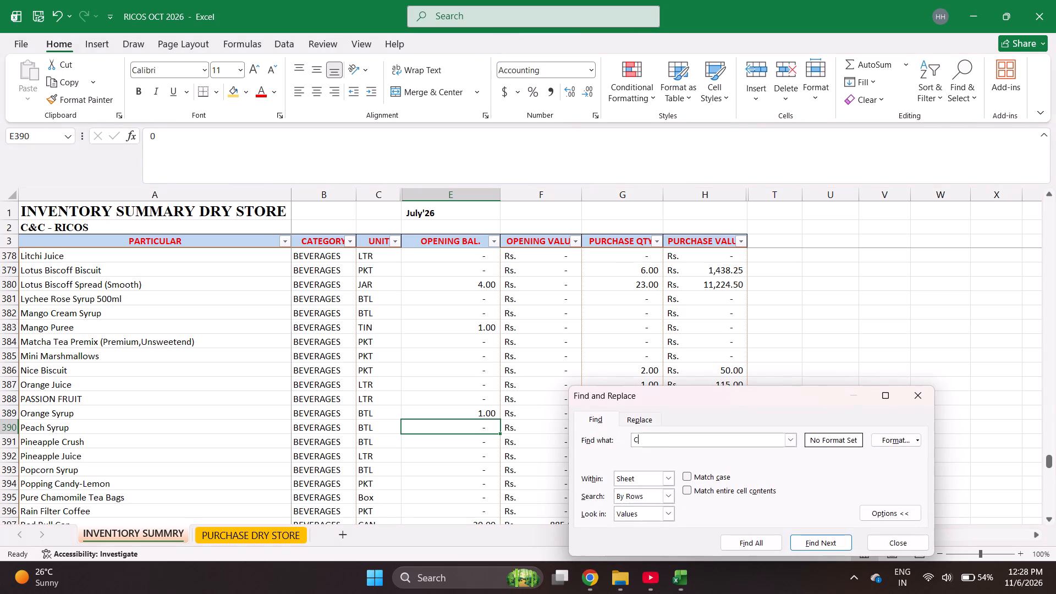
{"action": "type", "text": "HOCO"}
{"action": "type", "text": "LA"}
{"action": "key", "text": "Return"}
{"action": "key", "text": "Return"}
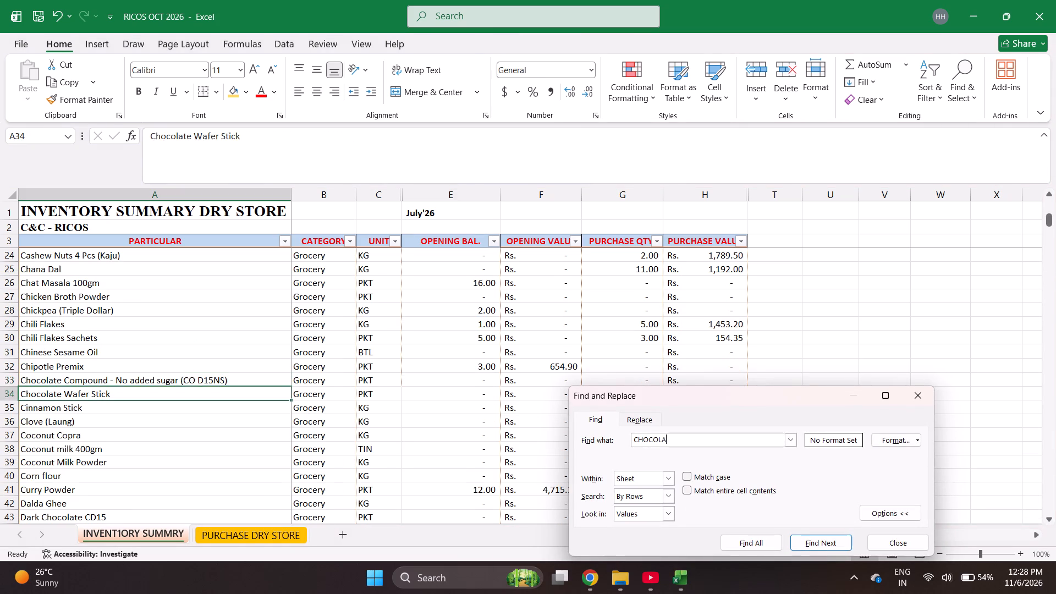
{"action": "key", "text": "Return"}
{"action": "key", "text": "Return"}
{"action": "key", "text": "Return"}
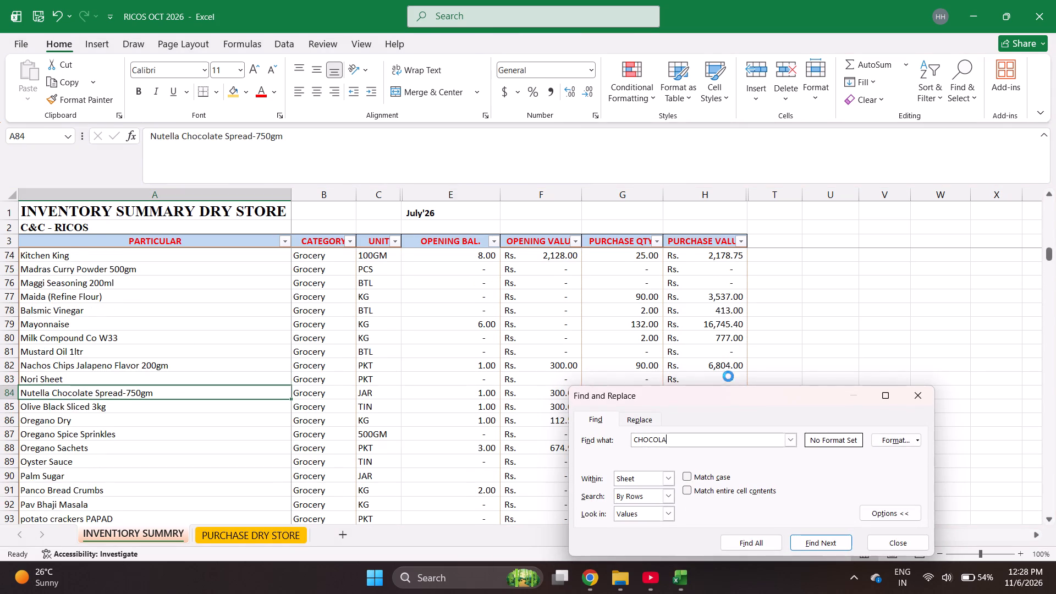
{"action": "key", "text": "Return"}
{"action": "key", "text": "Return"}
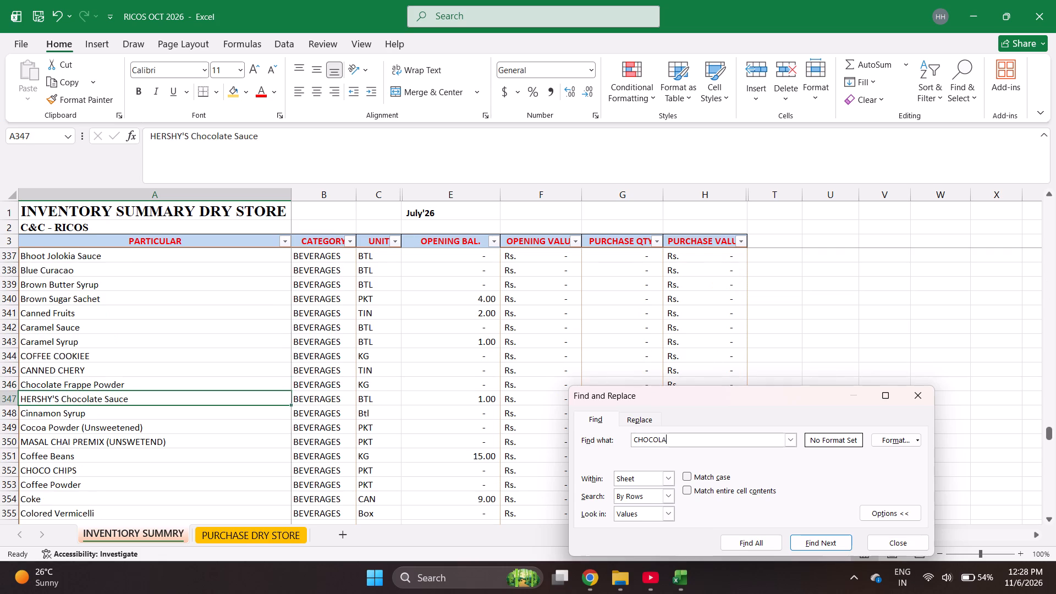
{"action": "key", "text": "Return"}
{"action": "key", "text": "Escape"}
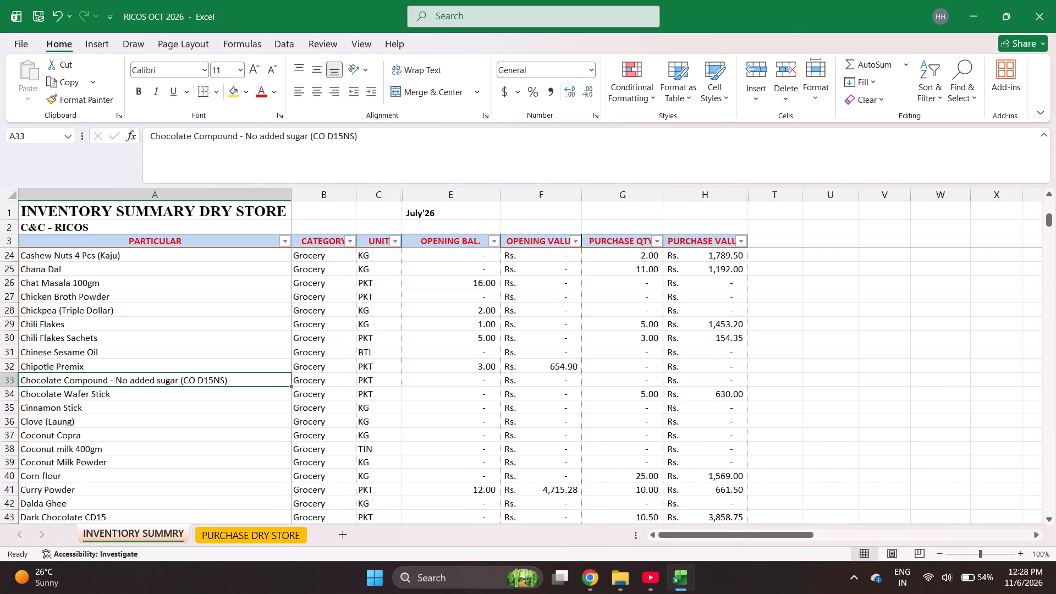
Search the sheet for PACKING followed by two spaces.
{"action": "key", "text": "ctrl+f"}
{"action": "type", "text": "PAK"}
{"action": "key", "text": "BackSpace"}
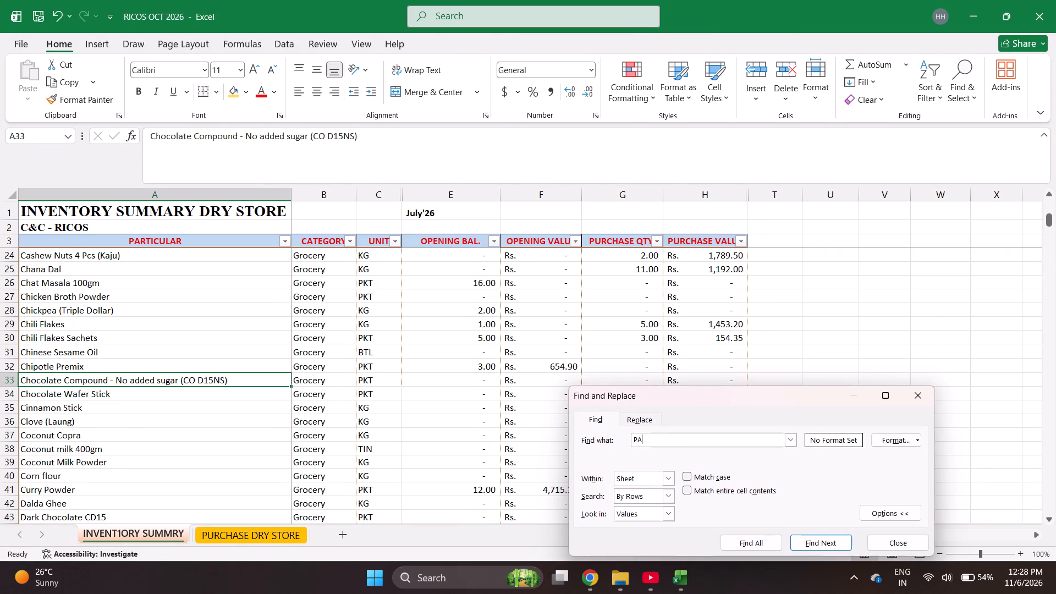
{"action": "type", "text": "CKING"}
{"action": "key", "text": "space"}
{"action": "key", "text": "space"}
{"action": "key", "text": "Return"}
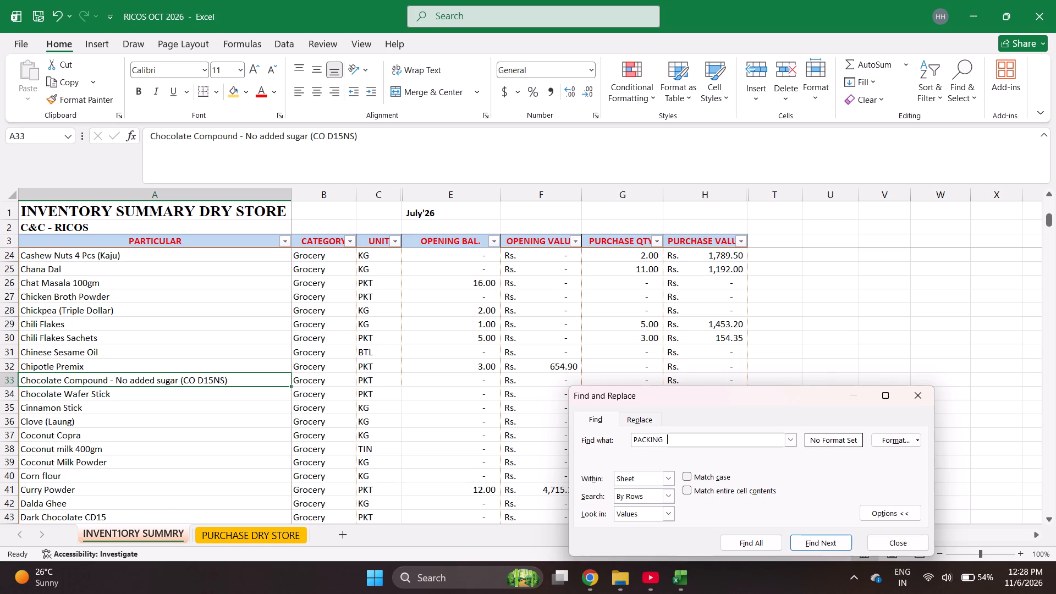
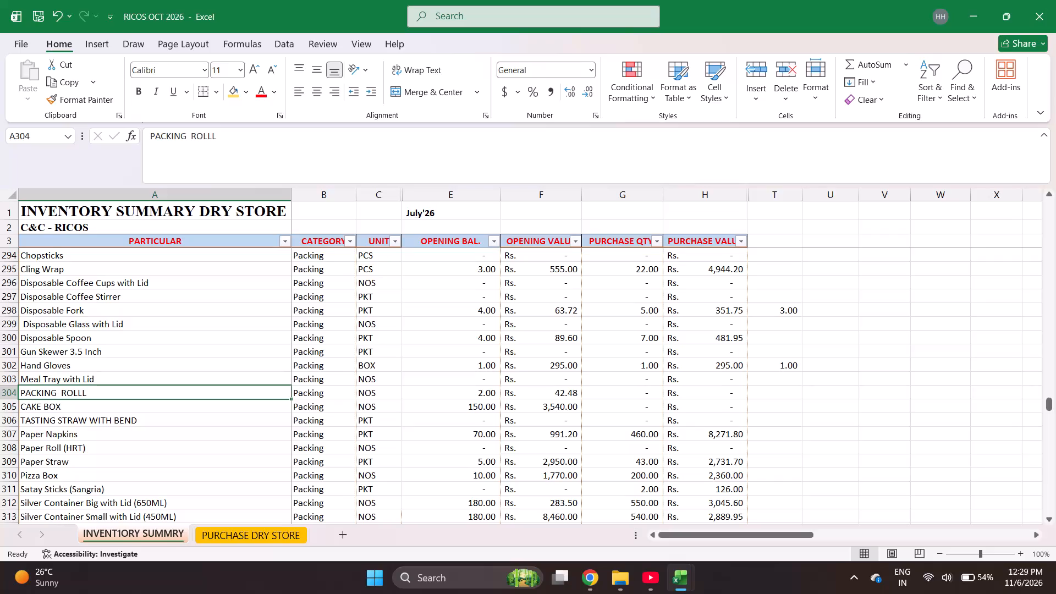
Check the opening balance of PACKING ROLLL in the packing category.
{"action": "key", "text": "Right"}
{"action": "key", "text": "Right"}
{"action": "key", "text": "Right"}
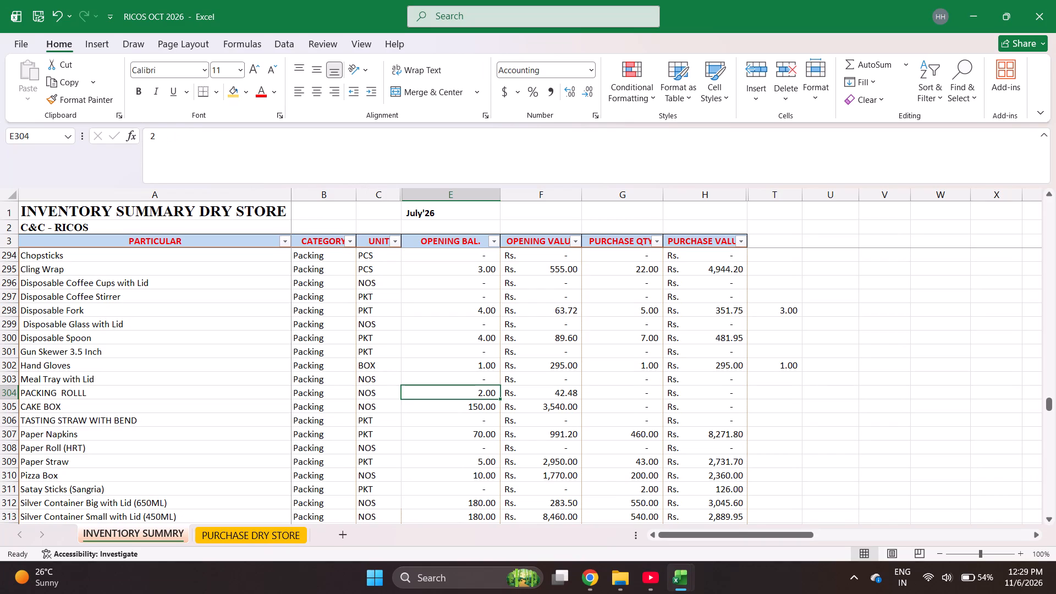
Search the sheet for BAY and check the opening balance of Bay Leaf.
{"action": "key", "text": "ctrl+f"}
{"action": "type", "text": "BAY"}
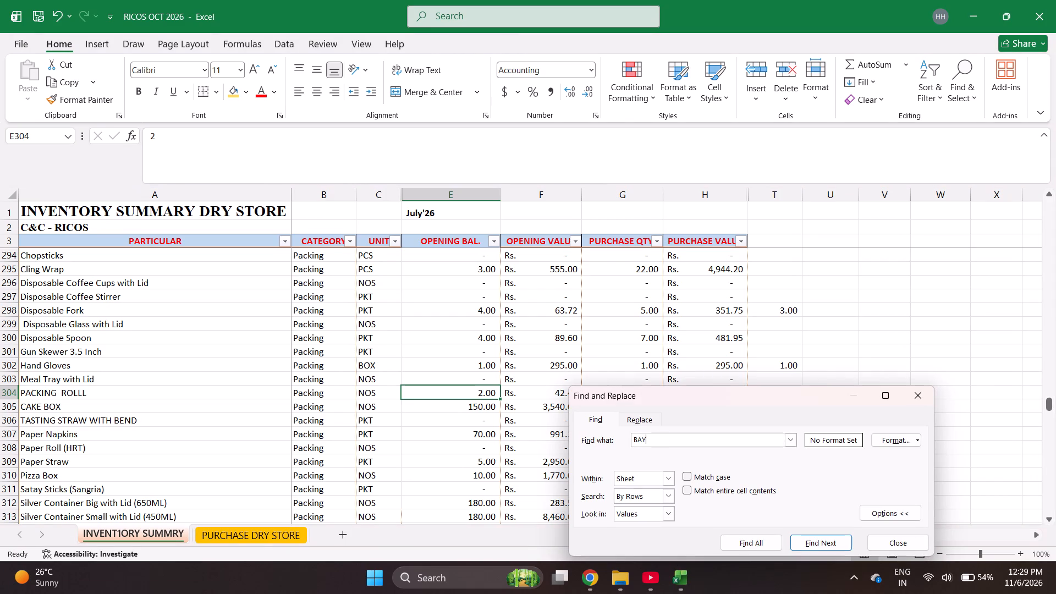
{"action": "key", "text": "Return"}
{"action": "key", "text": "Escape"}
{"action": "key", "text": "Right"}
{"action": "key", "text": "Right"}
{"action": "key", "text": "Right"}
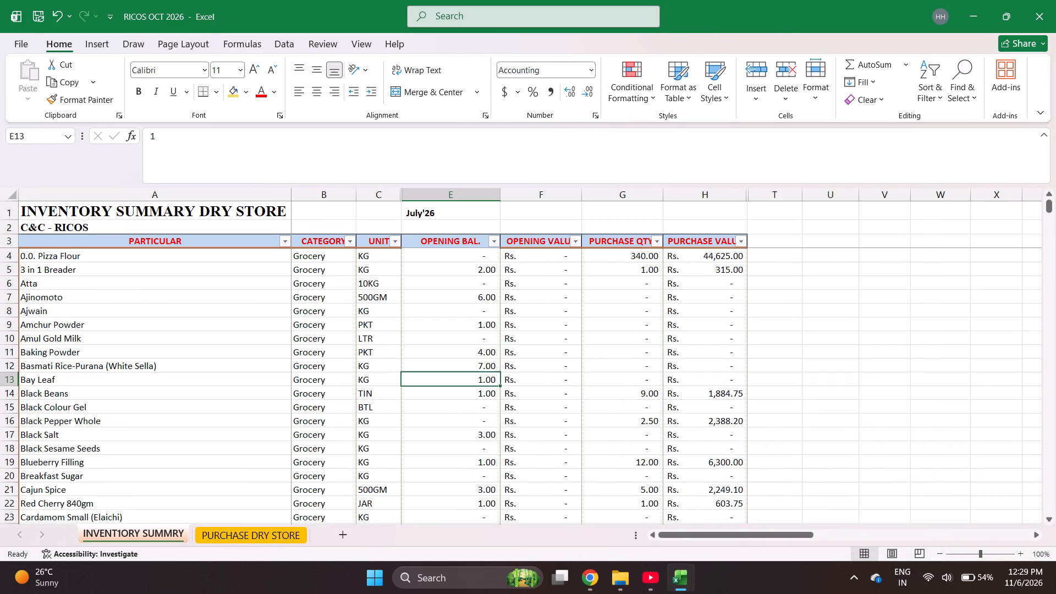
Search the sheet for KETCH, go through the matches to Tomato ketchup Sachets and check its opening balance.
{"action": "key", "text": "ctrl+f"}
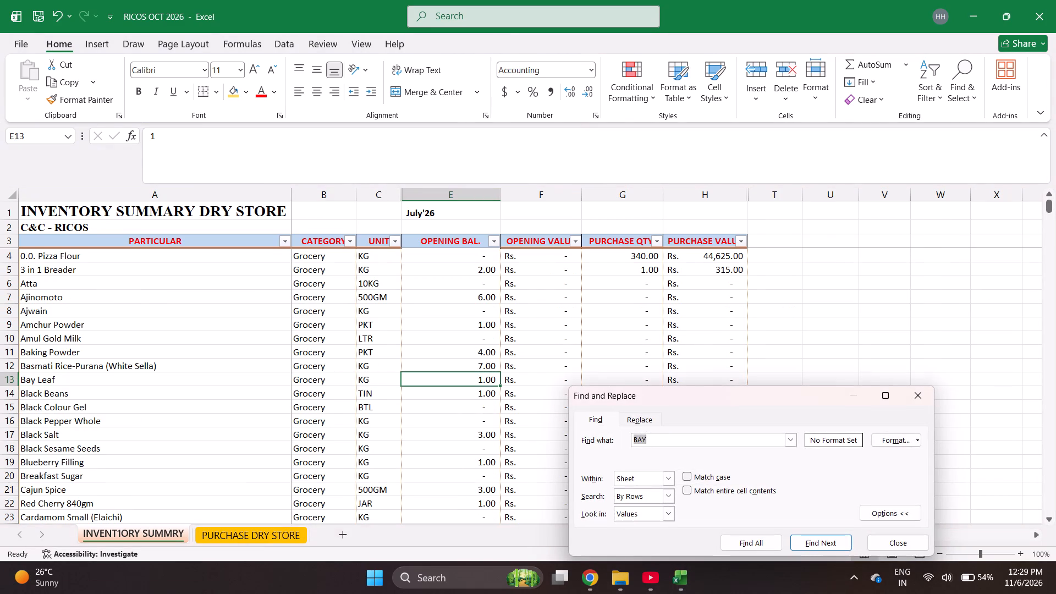
{"action": "type", "text": "KETCH"}
{"action": "key", "text": "Return"}
{"action": "key", "text": "Return"}
{"action": "key", "text": "Return"}
{"action": "key", "text": "Escape"}
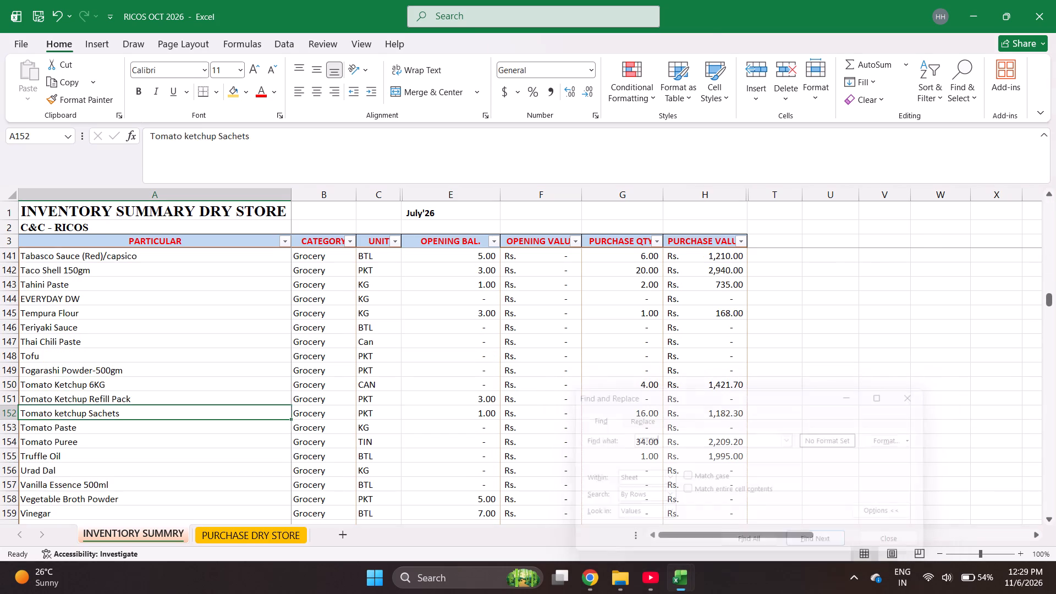
{"action": "key", "text": "Right"}
{"action": "key", "text": "Right"}
{"action": "key", "text": "Right"}
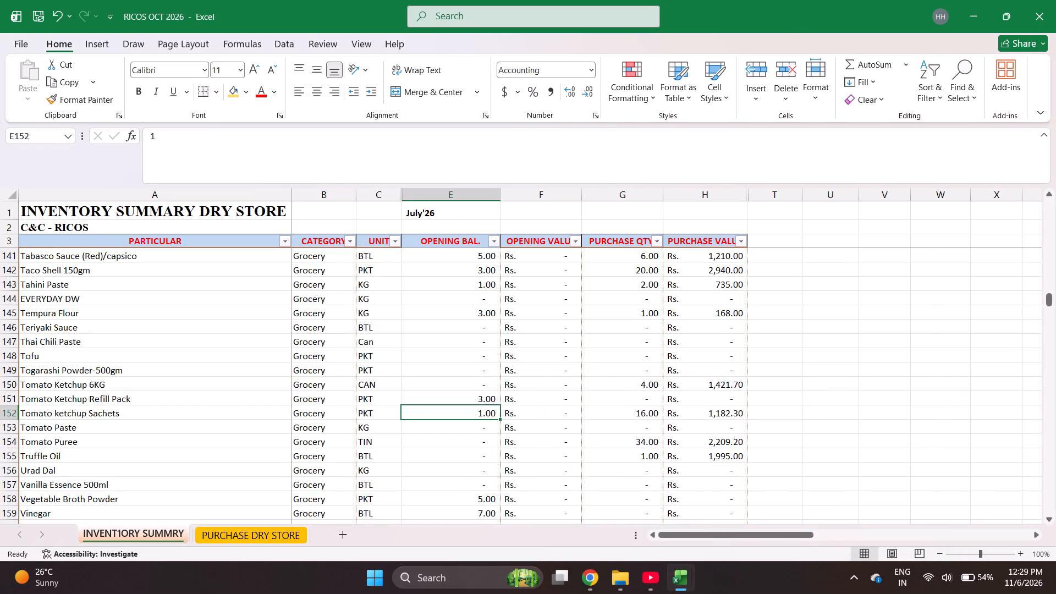
Search the sheet for HAND and enter an opening balance of 5 for Gentle Care (Pearl) (Handwash).
{"action": "key", "text": "ctrl+f"}
{"action": "type", "text": "HAND W"}
{"action": "key", "text": "Return"}
{"action": "key", "text": "Return"}
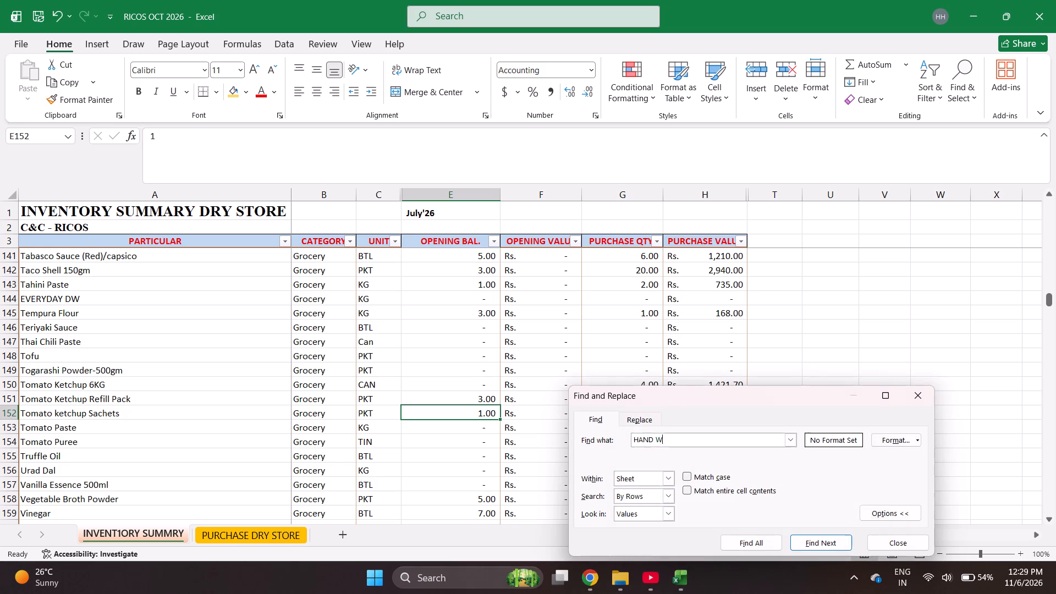
{"action": "key", "text": "BackSpace"}
{"action": "key", "text": "BackSpace"}
{"action": "key", "text": "Return"}
{"action": "key", "text": "Escape"}
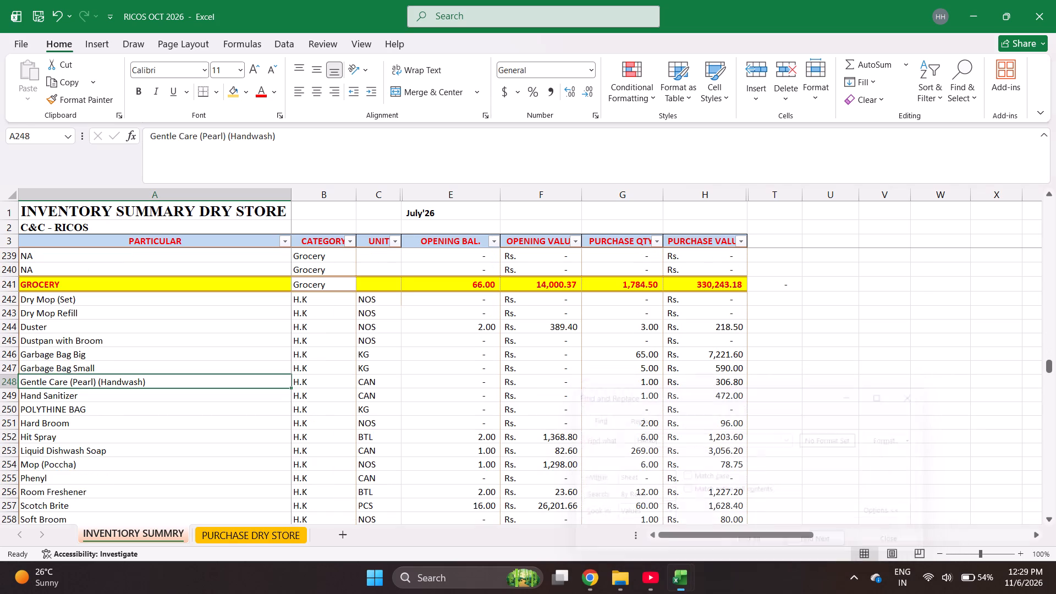
{"action": "key", "text": "Right"}
{"action": "key", "text": "Right"}
{"action": "key", "text": "Right"}
{"action": "type", "text": "10"}
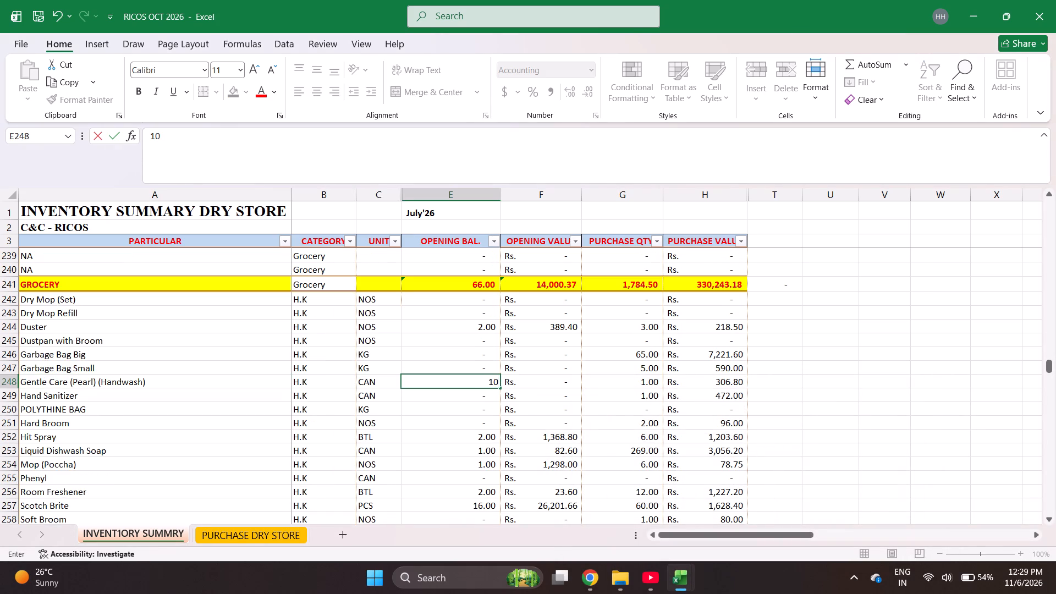
{"action": "key", "text": "Escape"}
{"action": "key", "text": "5"}
{"action": "key", "text": "Return"}
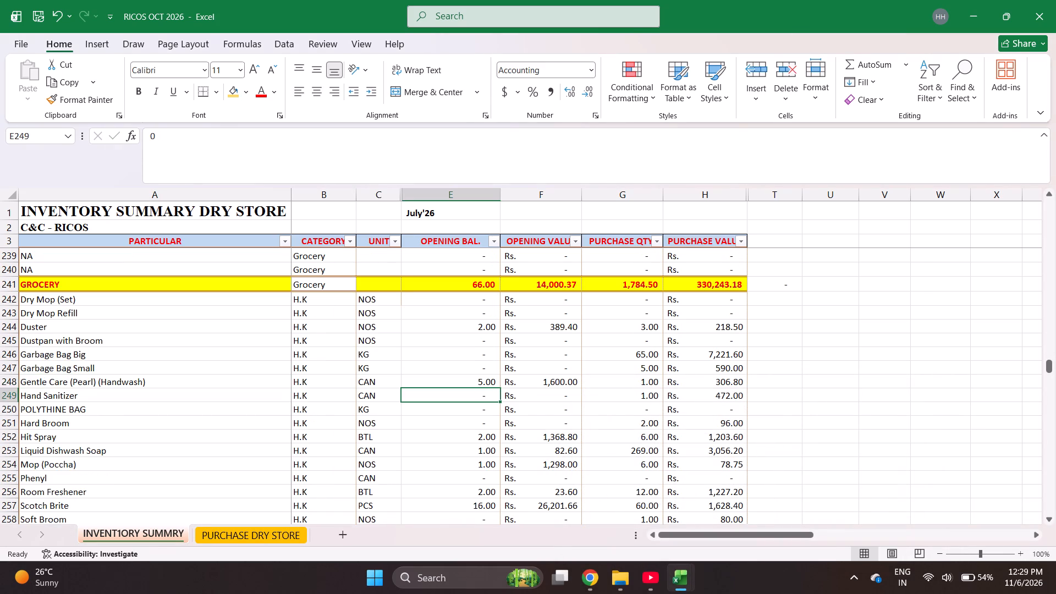
Change the opening balance of Gentle Care (Pearl) (Handwash) to 2.
{"action": "key", "text": "Escape"}
{"action": "key", "text": "Up"}
{"action": "key", "text": "2"}
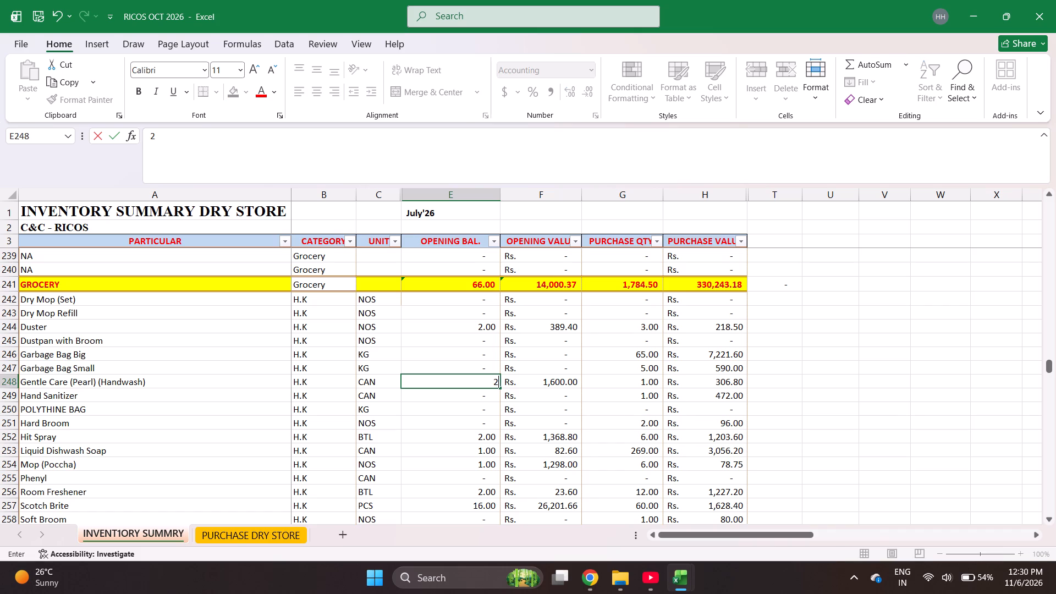
{"action": "key", "text": "Return"}
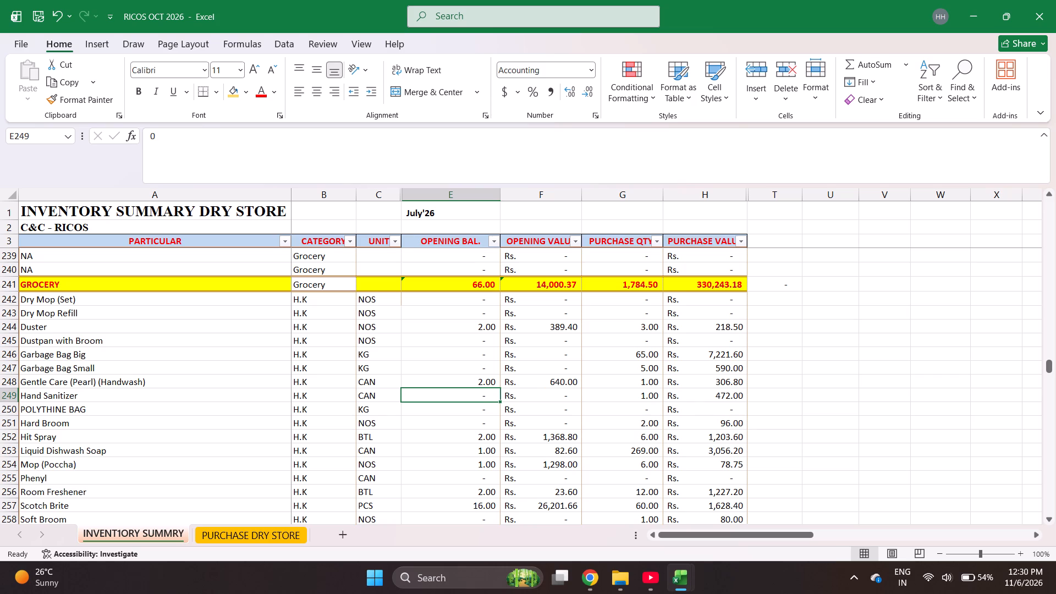
Save the RICOS OCT 2026 workbook.
{"action": "key", "text": "ctrl+s"}
Switch to File Explorer and open the CYBER HUB OCT2026 workbook from the CNC OCT DATA 2026 folder.
{"action": "left_click", "coordinate": [971, 0]}
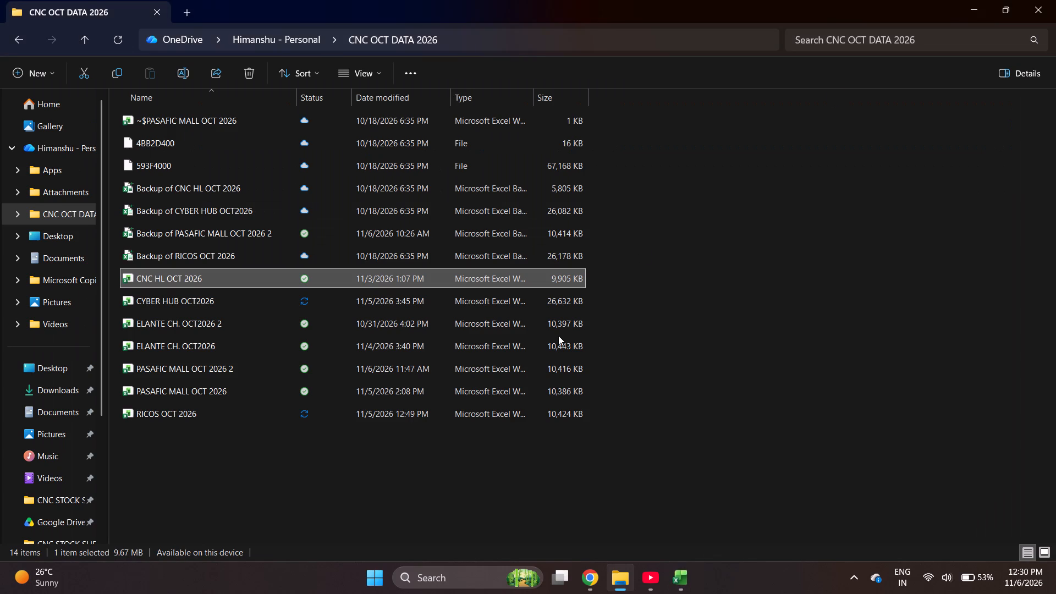
{"action": "double_click", "coordinate": [307, 296]}
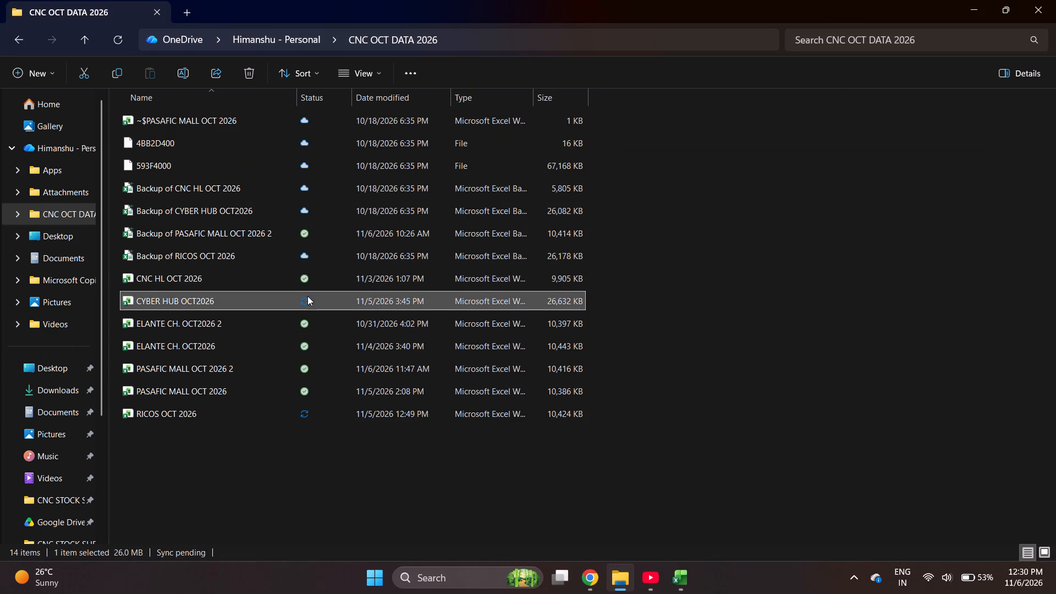